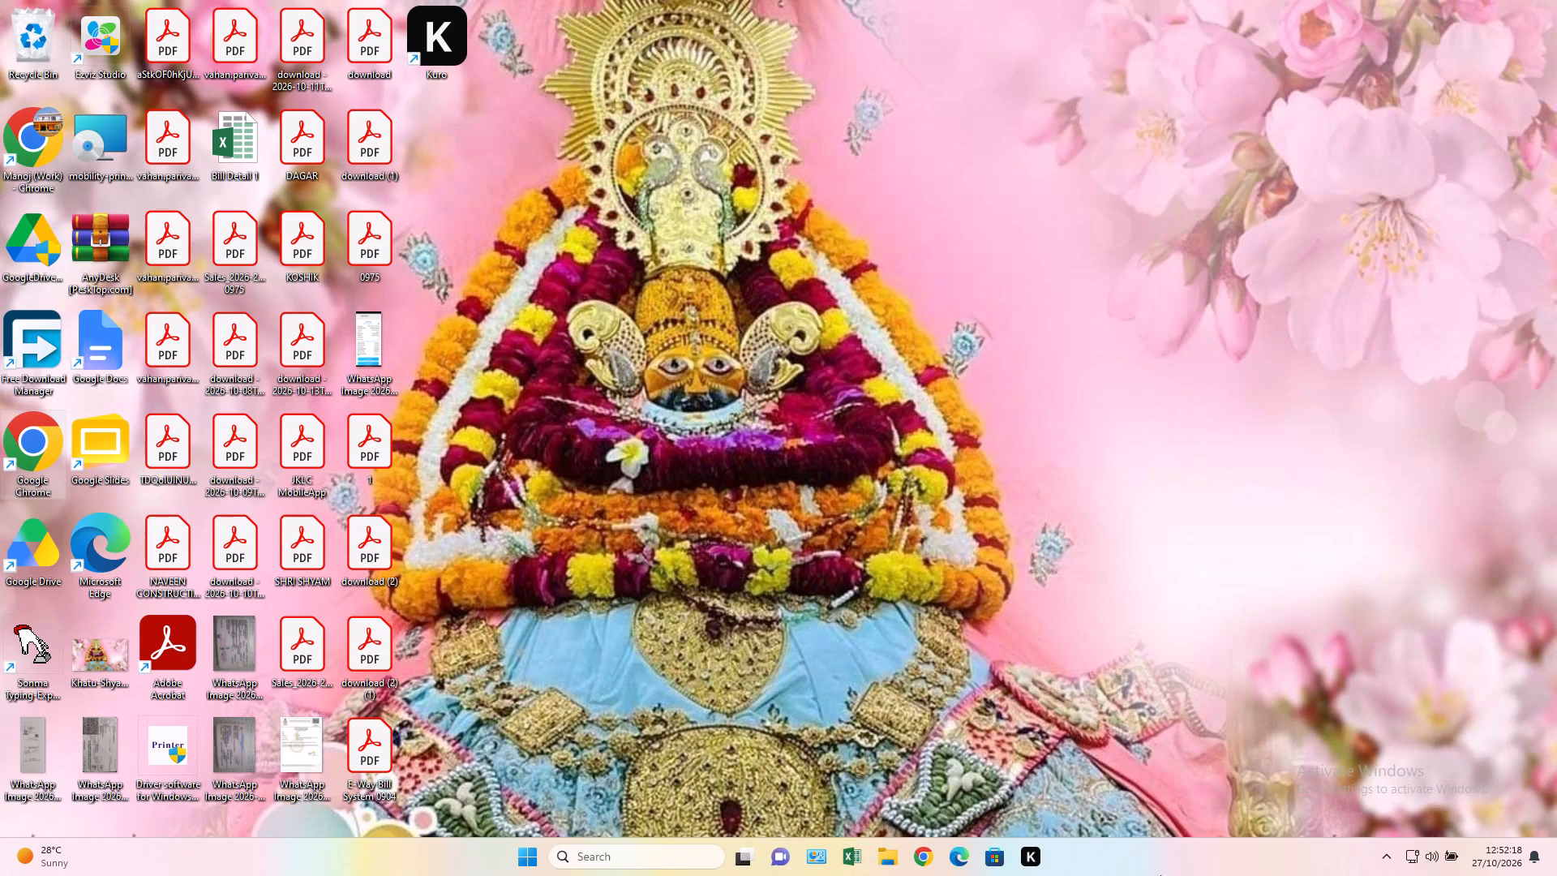
# Open Google Chrome with the Work profile.
pyautogui.click(922, 857)
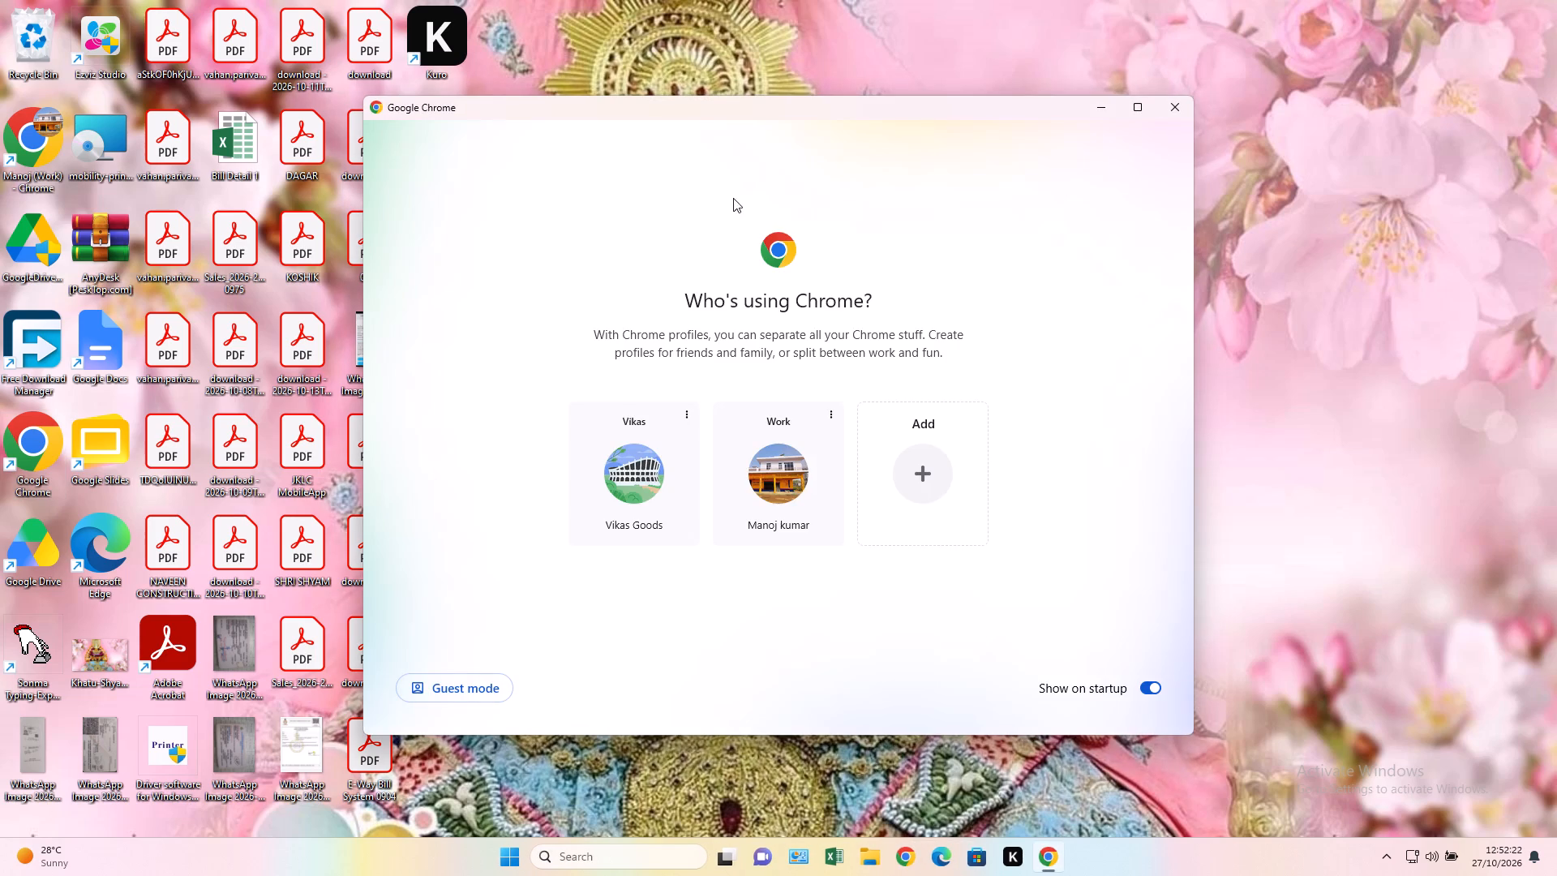
pyautogui.click(778, 460)
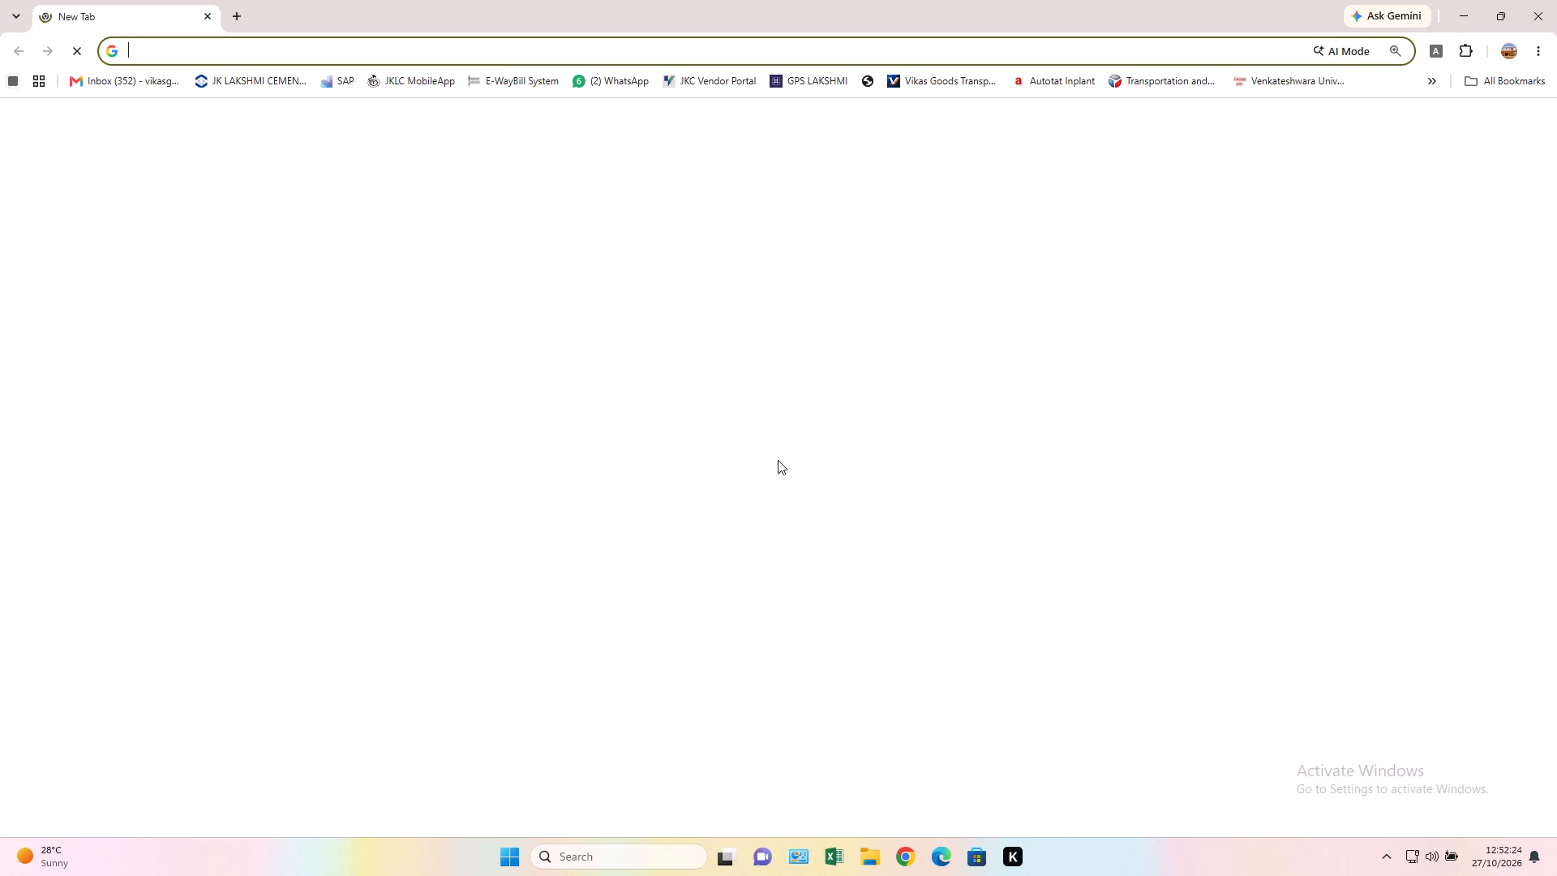
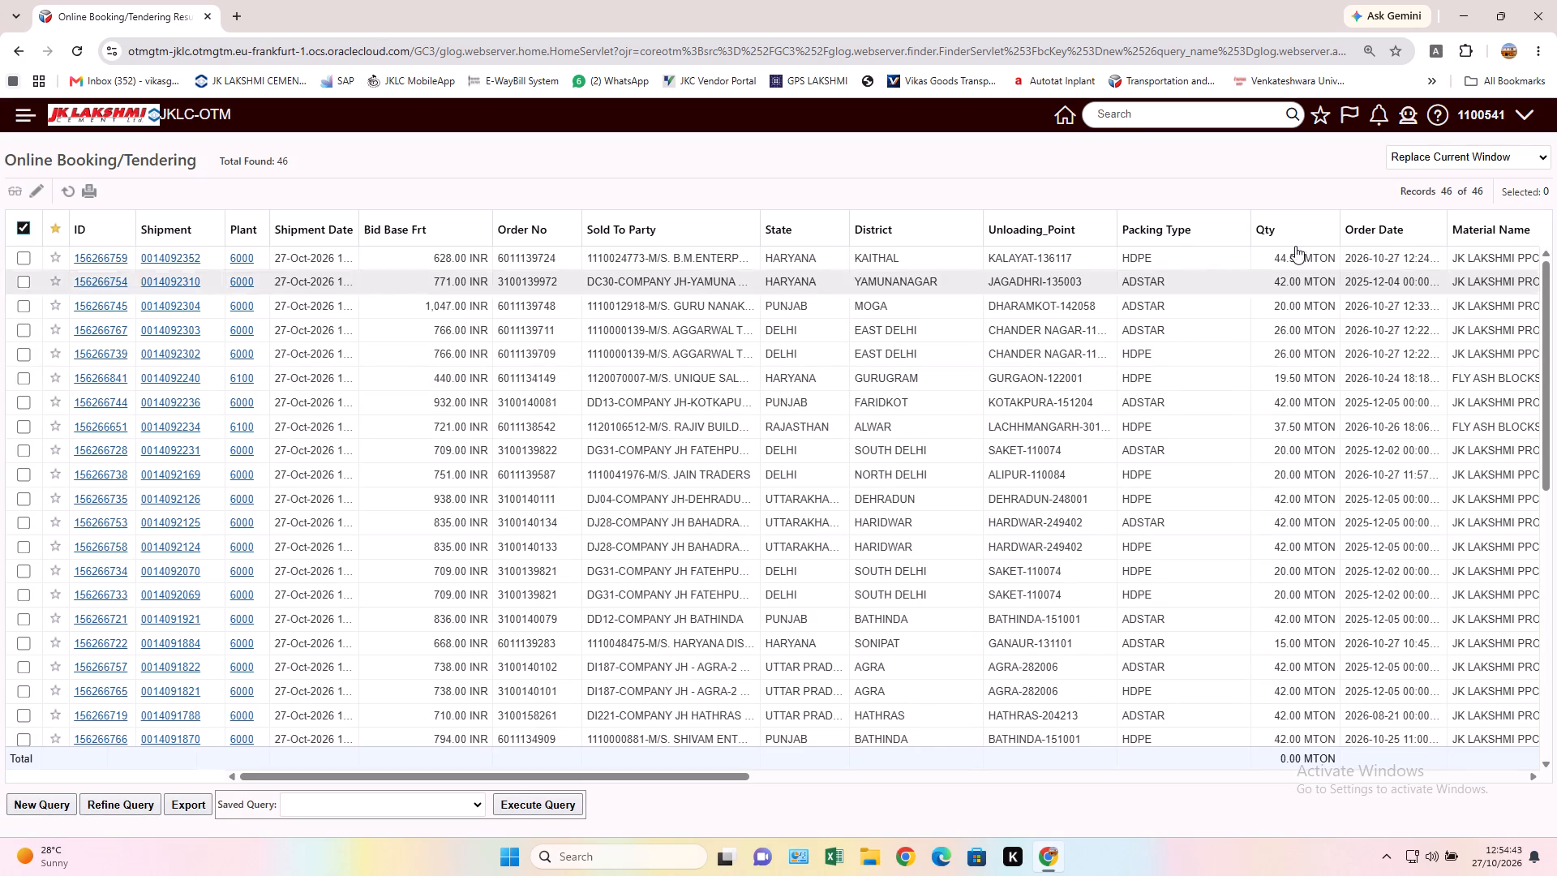
# Sort the Online Booking/Tendering shipments by Qty in ascending order.
pyautogui.click(1311, 229)
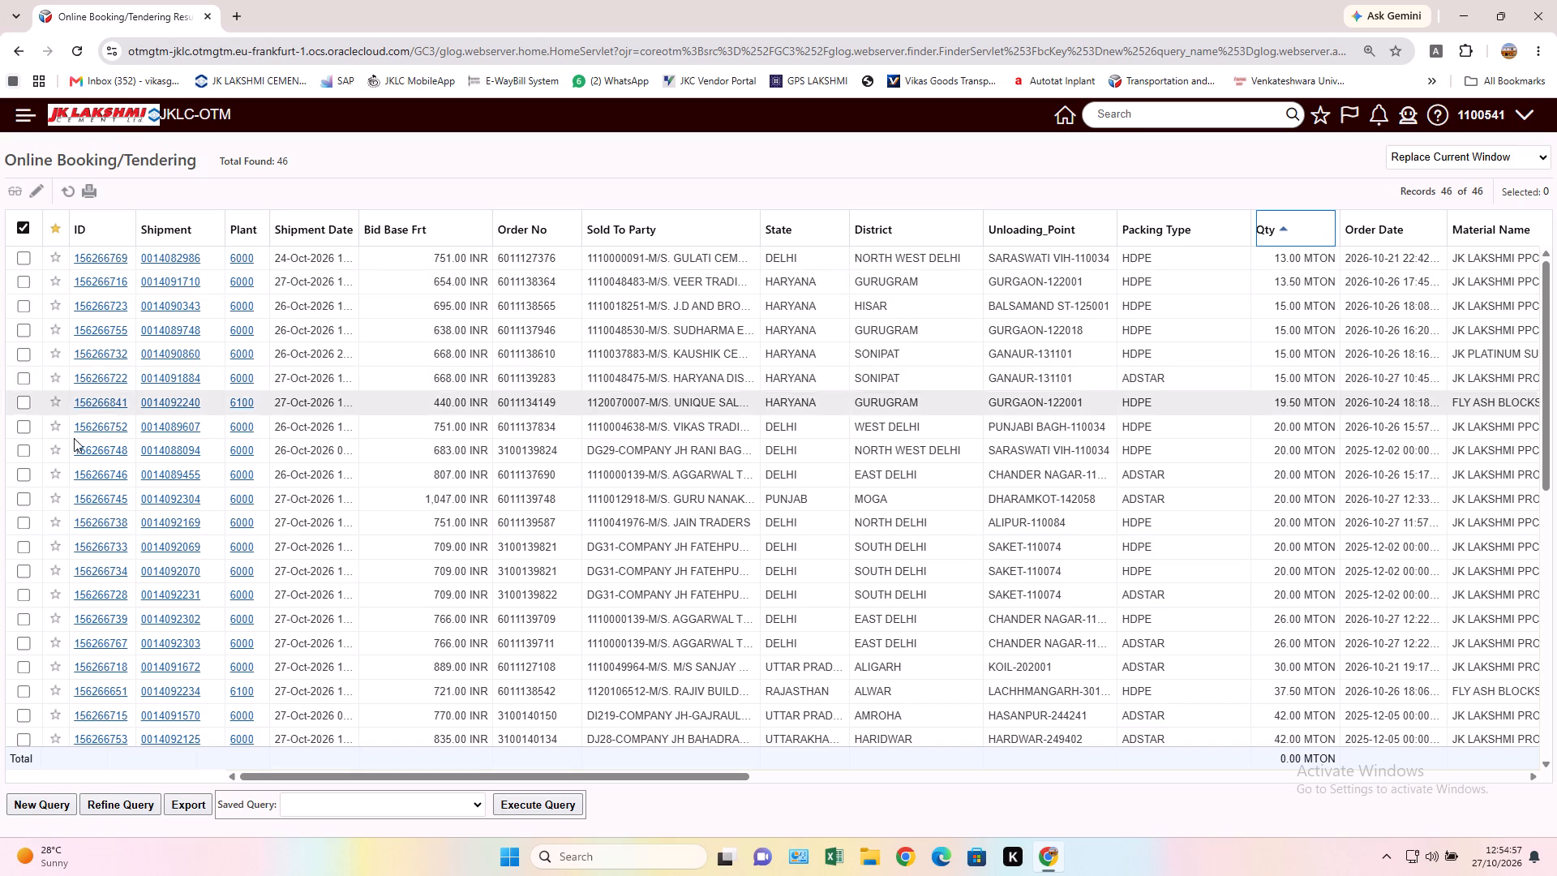
# Open the bookmarked Autotat Inplant site in a new browser tab and go to its Direct Order list.
pyautogui.click(226, 24)
pyautogui.click(234, 17)
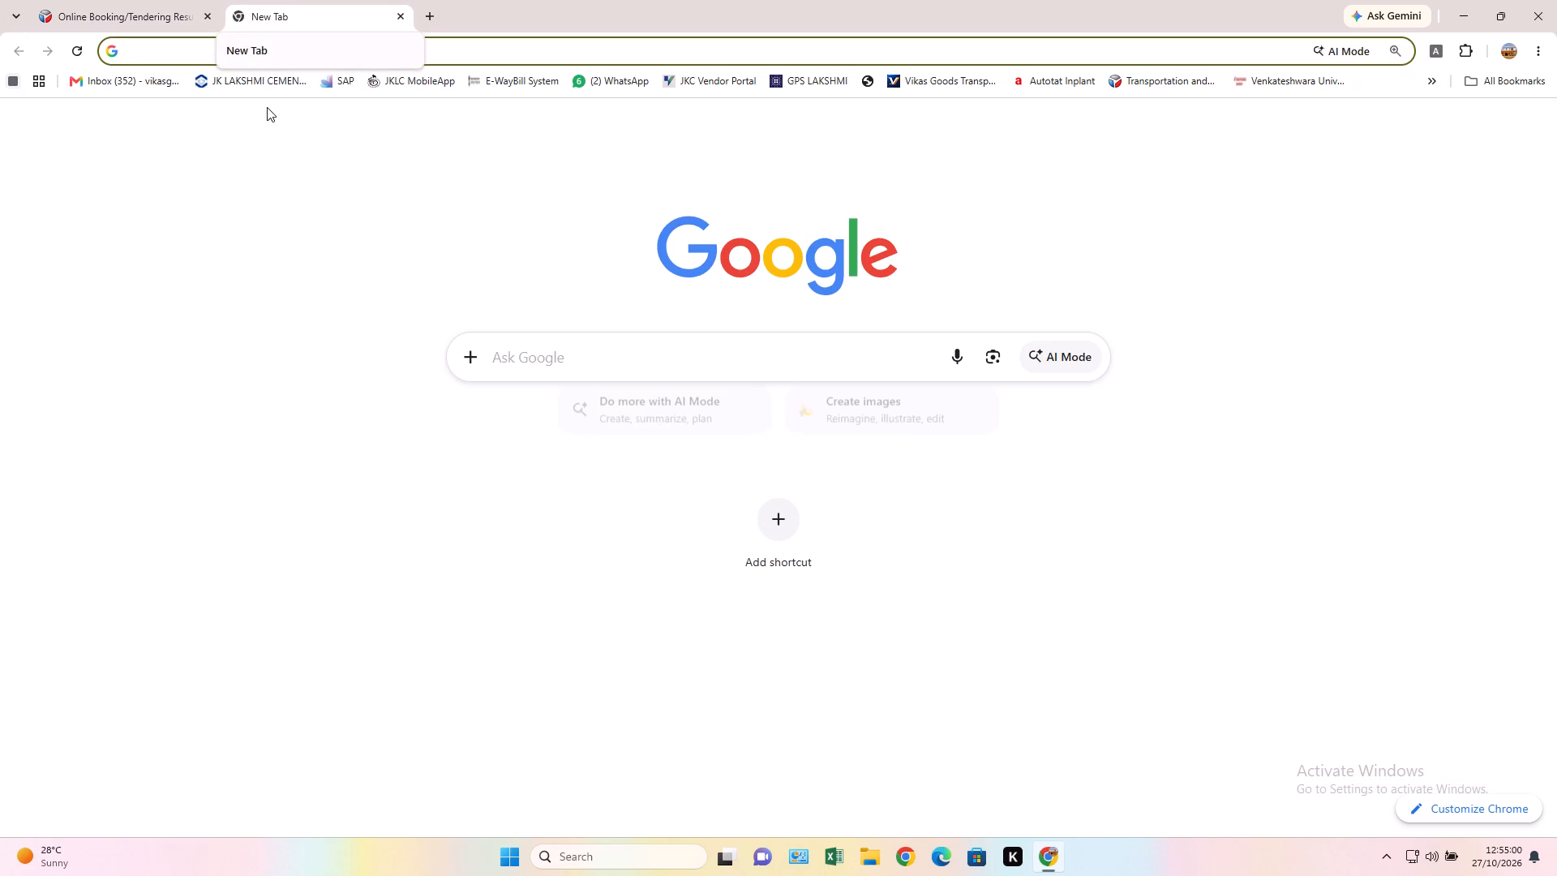
pyautogui.click(1065, 77)
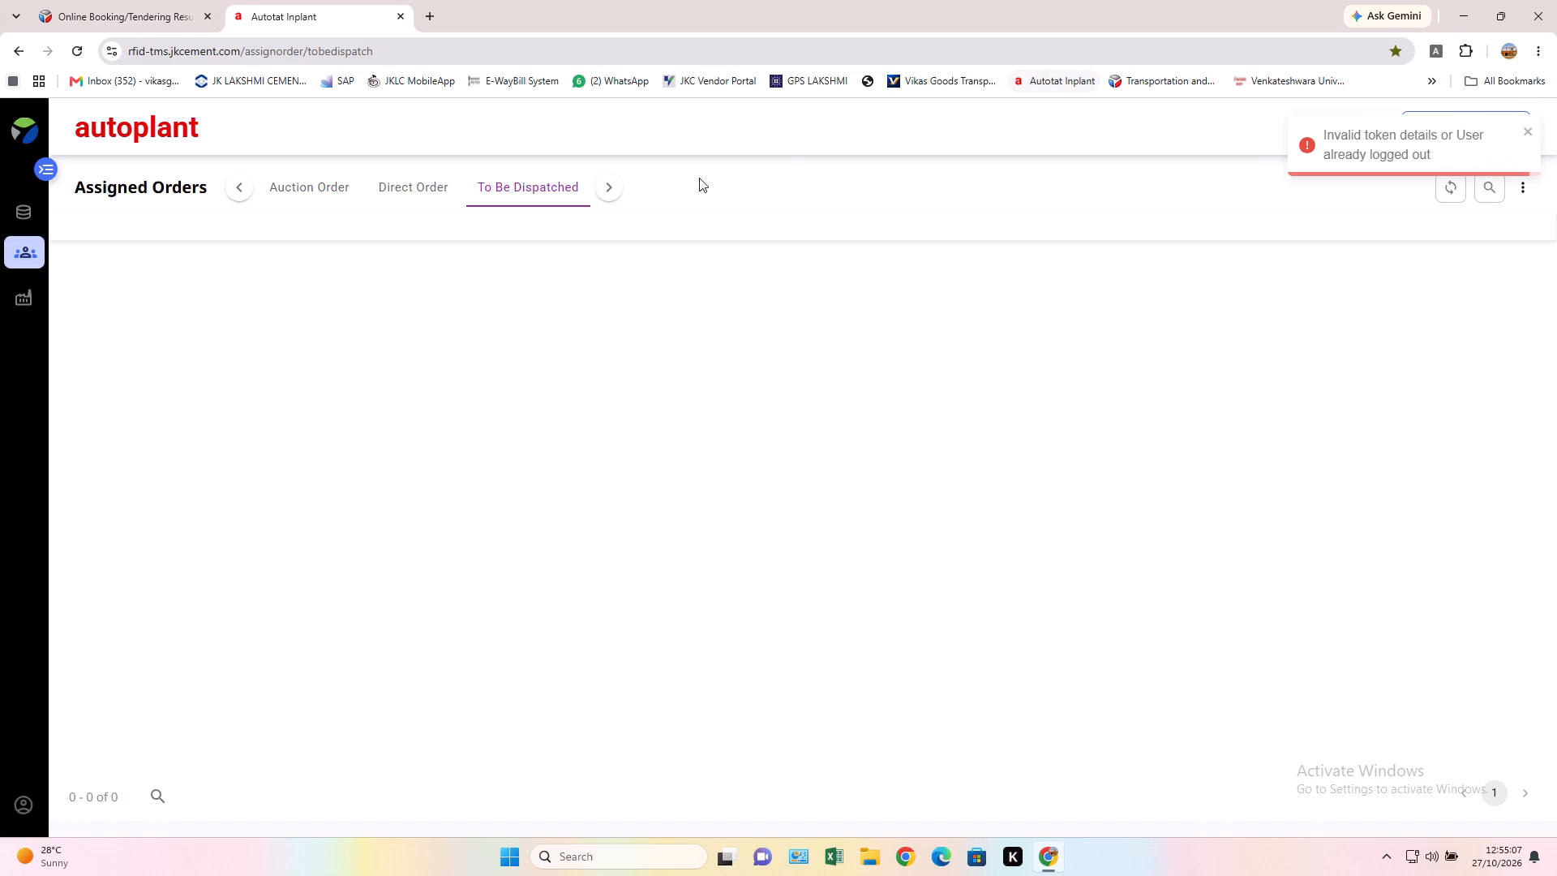
pyautogui.click(446, 184)
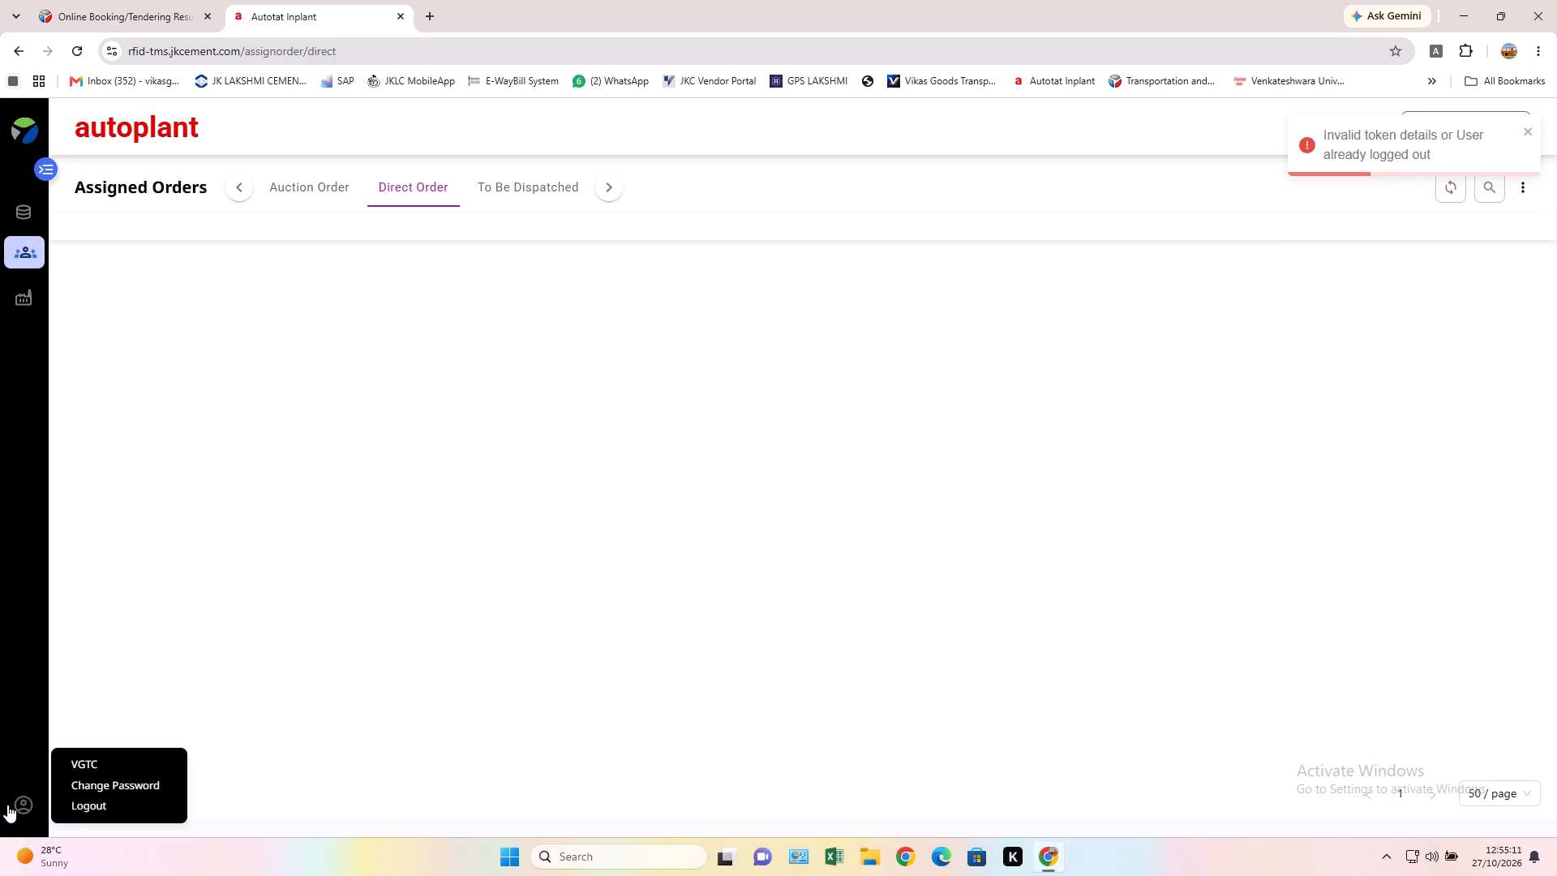
# Log out of the autoplant account and sign back in.
pyautogui.click(100, 807)
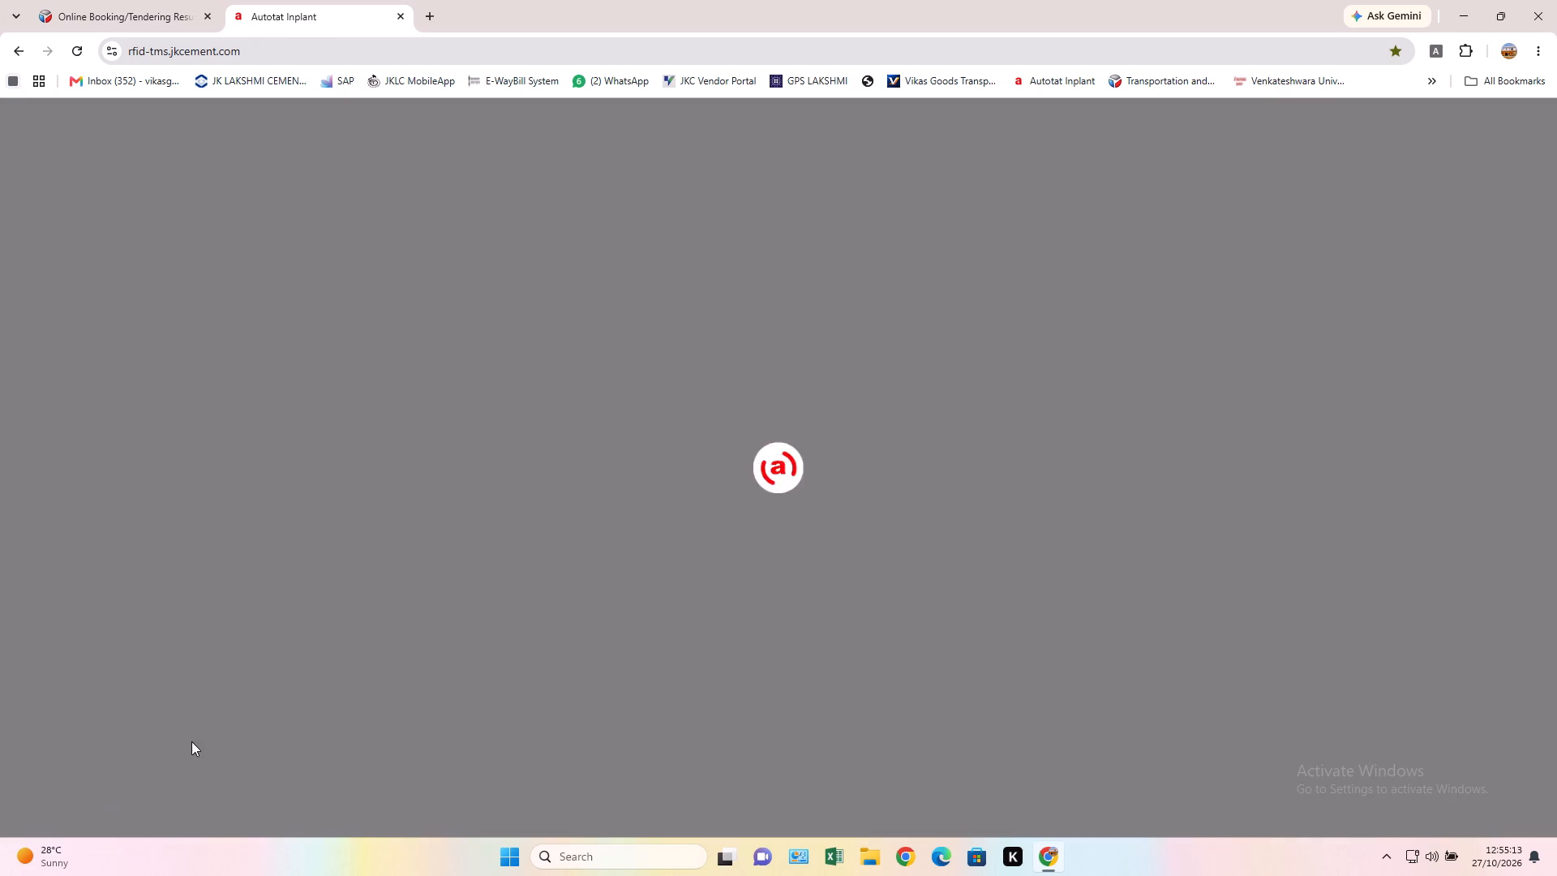
pyautogui.click(293, 568)
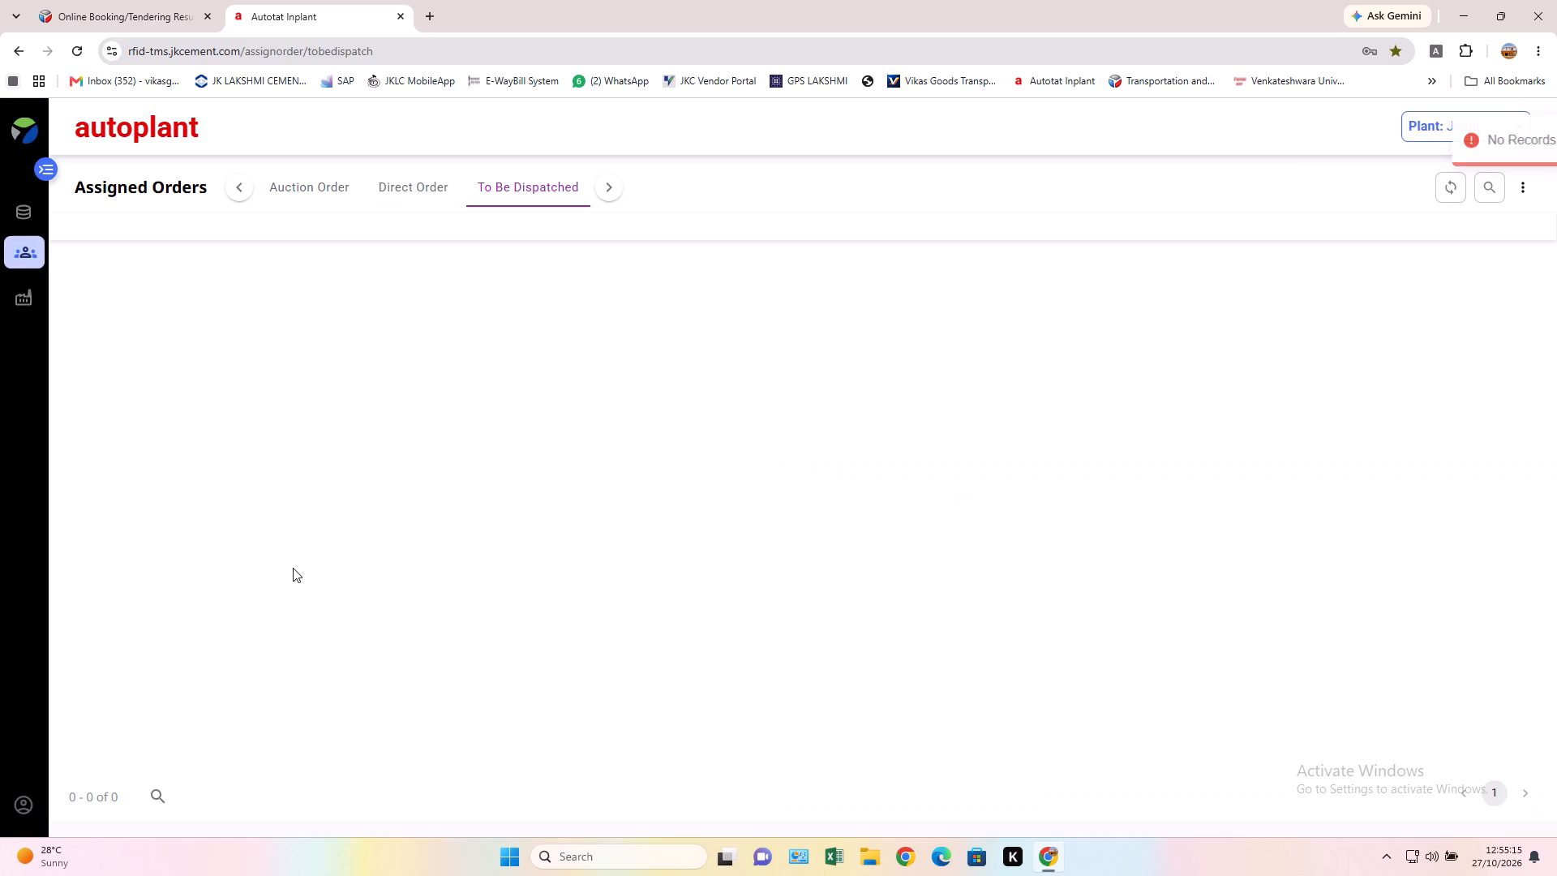
pyautogui.click(401, 185)
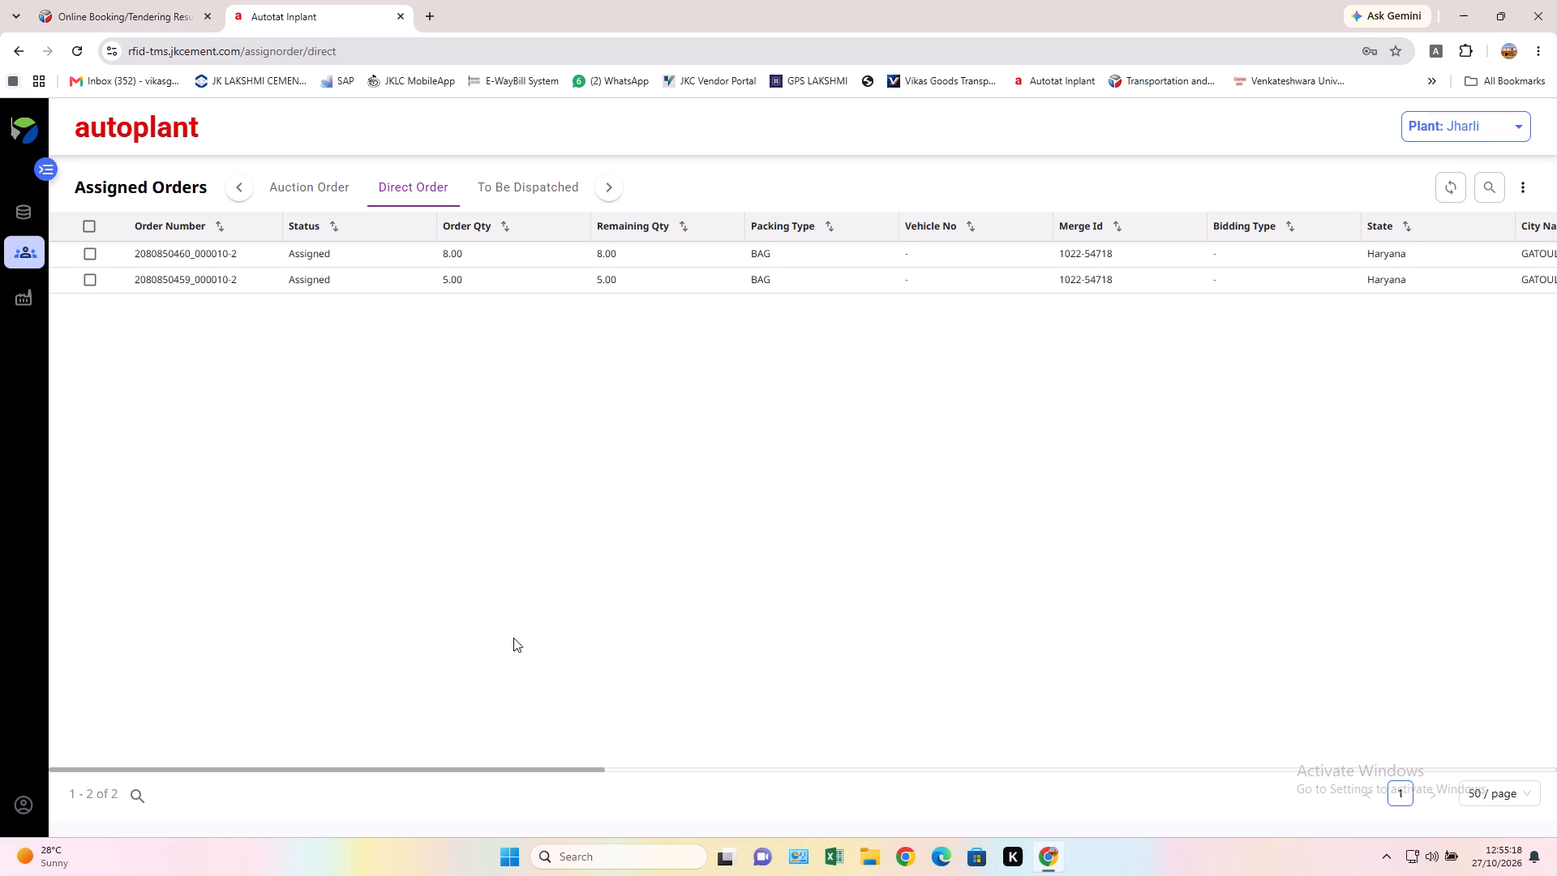
pyautogui.moveTo(508, 767); pyautogui.dragTo(521, 766)
pyautogui.moveTo(518, 767); pyautogui.dragTo(653, 773)
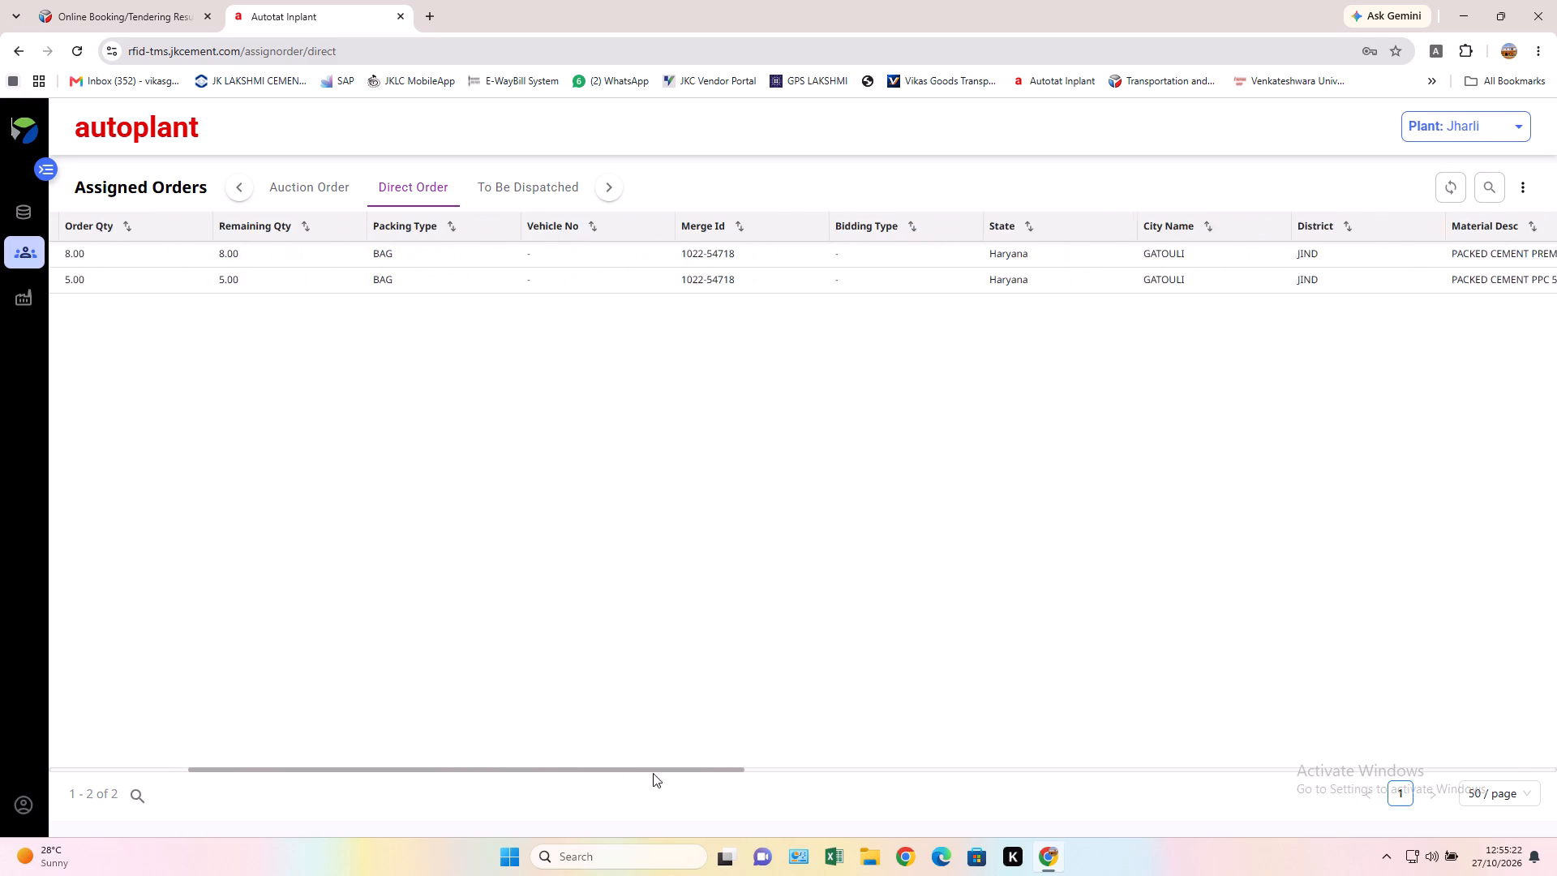
pyautogui.moveTo(653, 773); pyautogui.dragTo(720, 775)
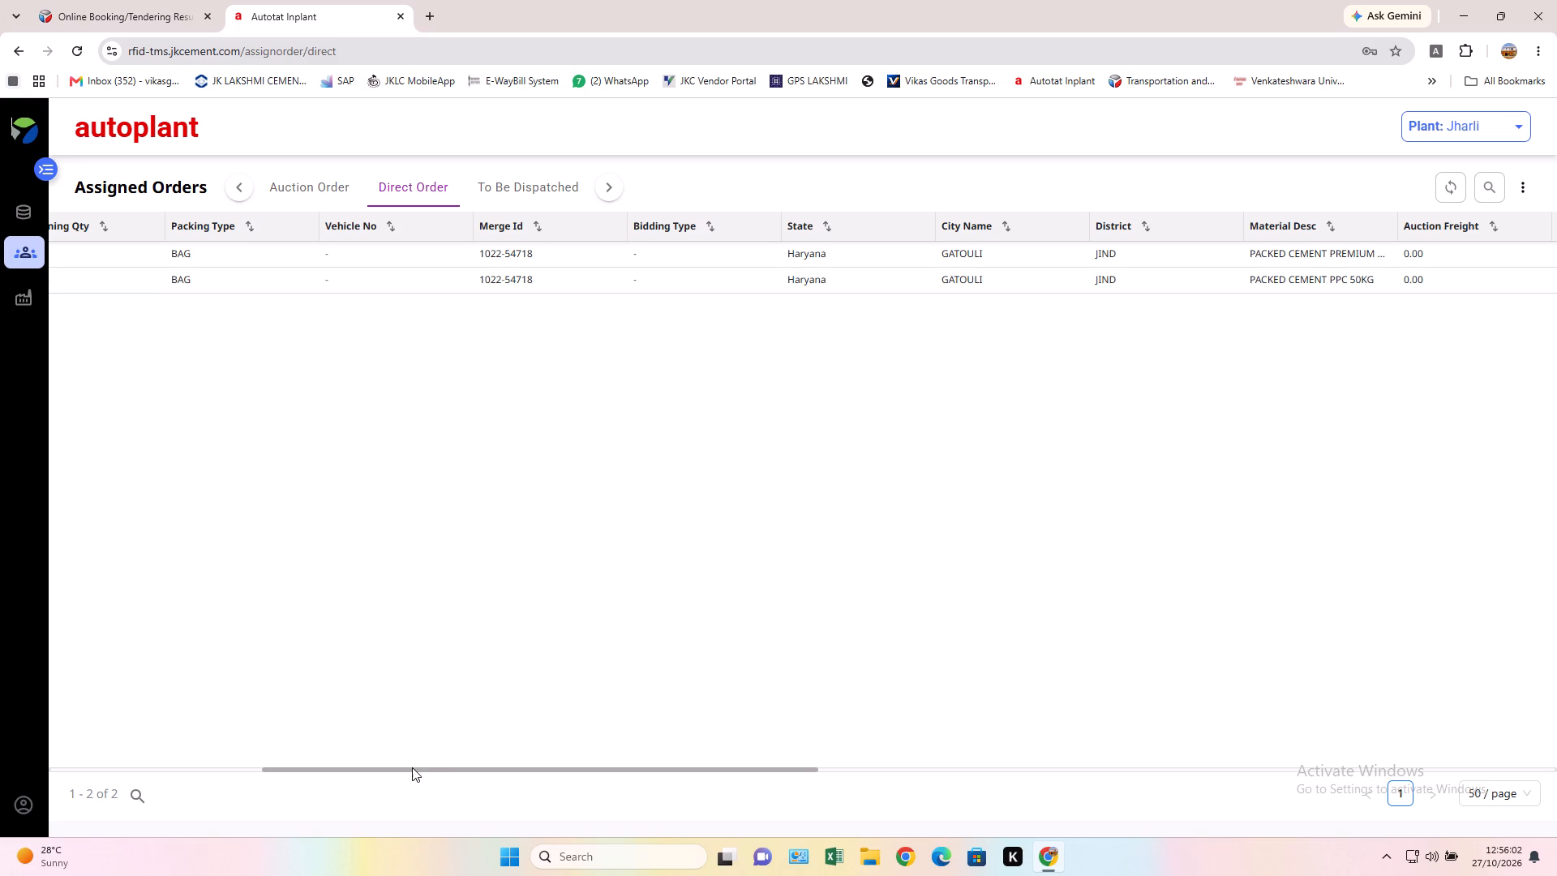
pyautogui.moveTo(411, 766); pyautogui.dragTo(59, 771)
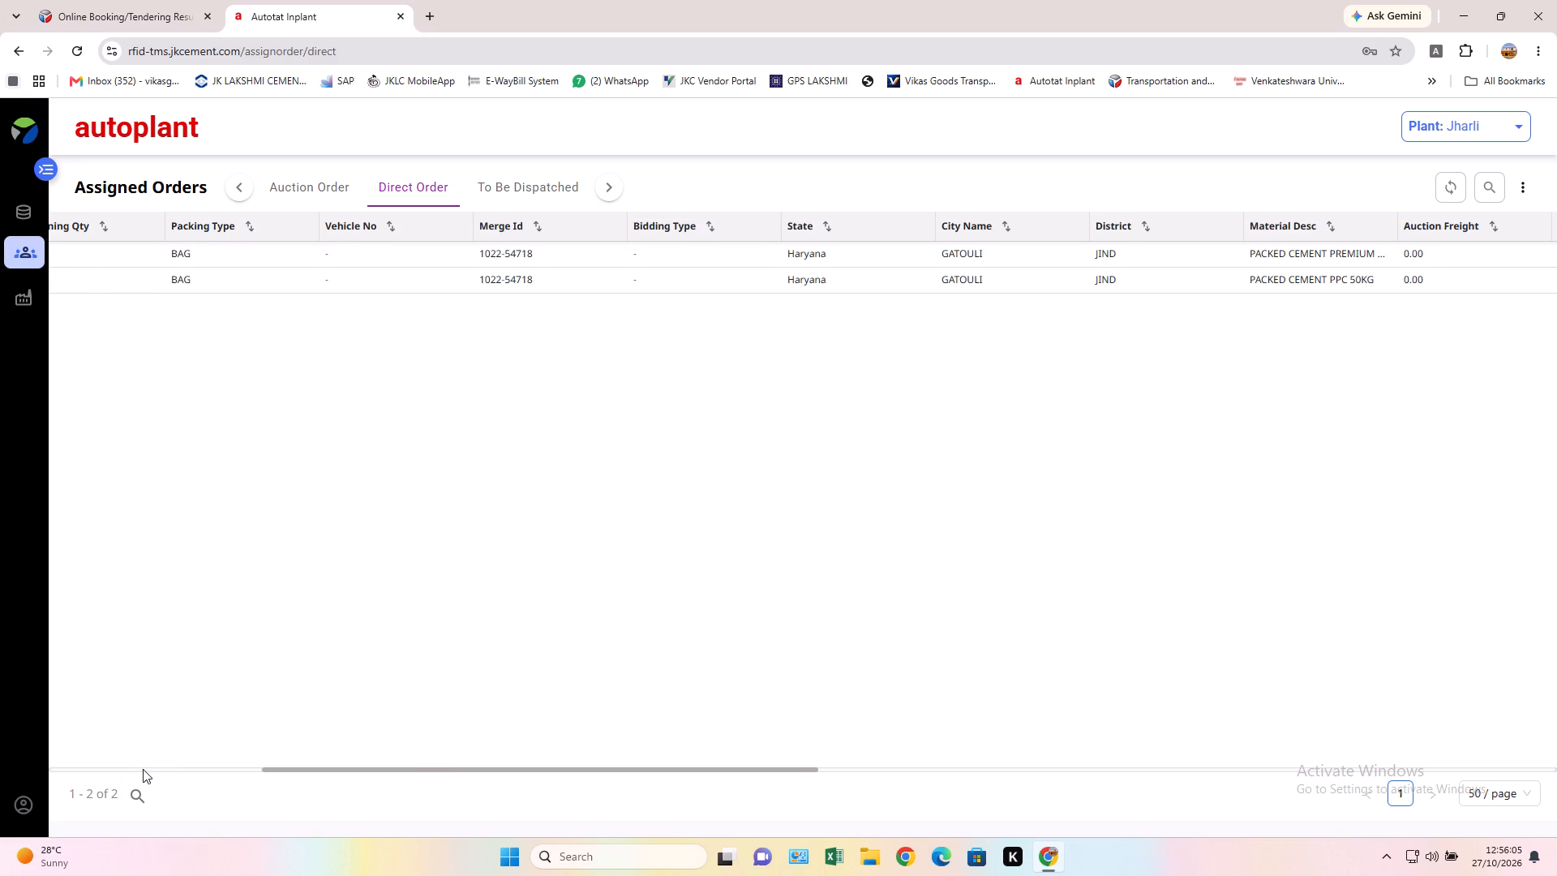
pyautogui.click(143, 769)
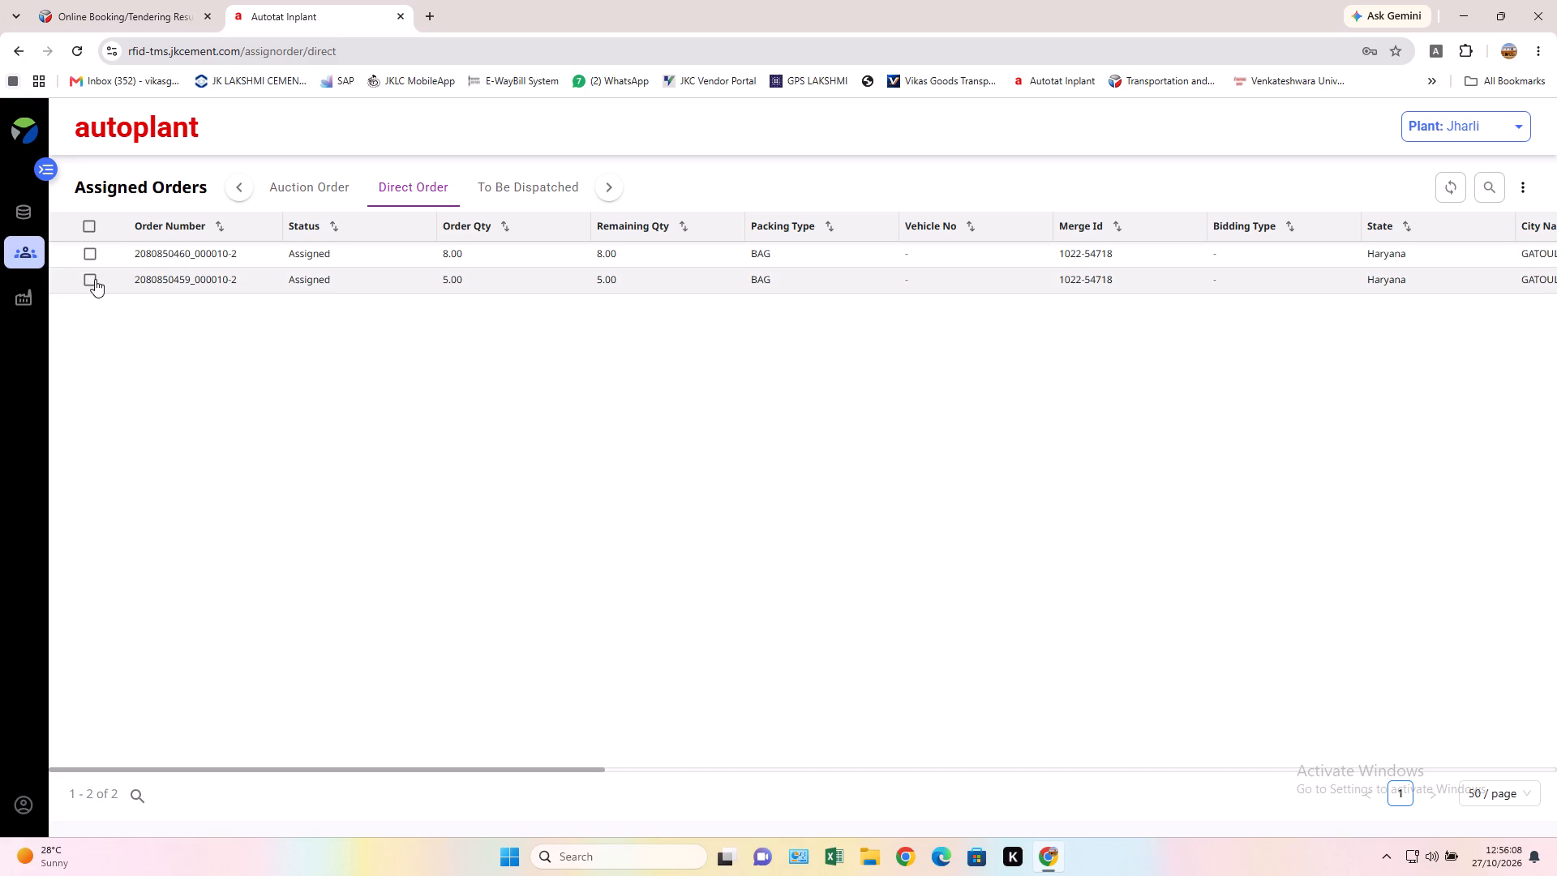
pyautogui.click(86, 280)
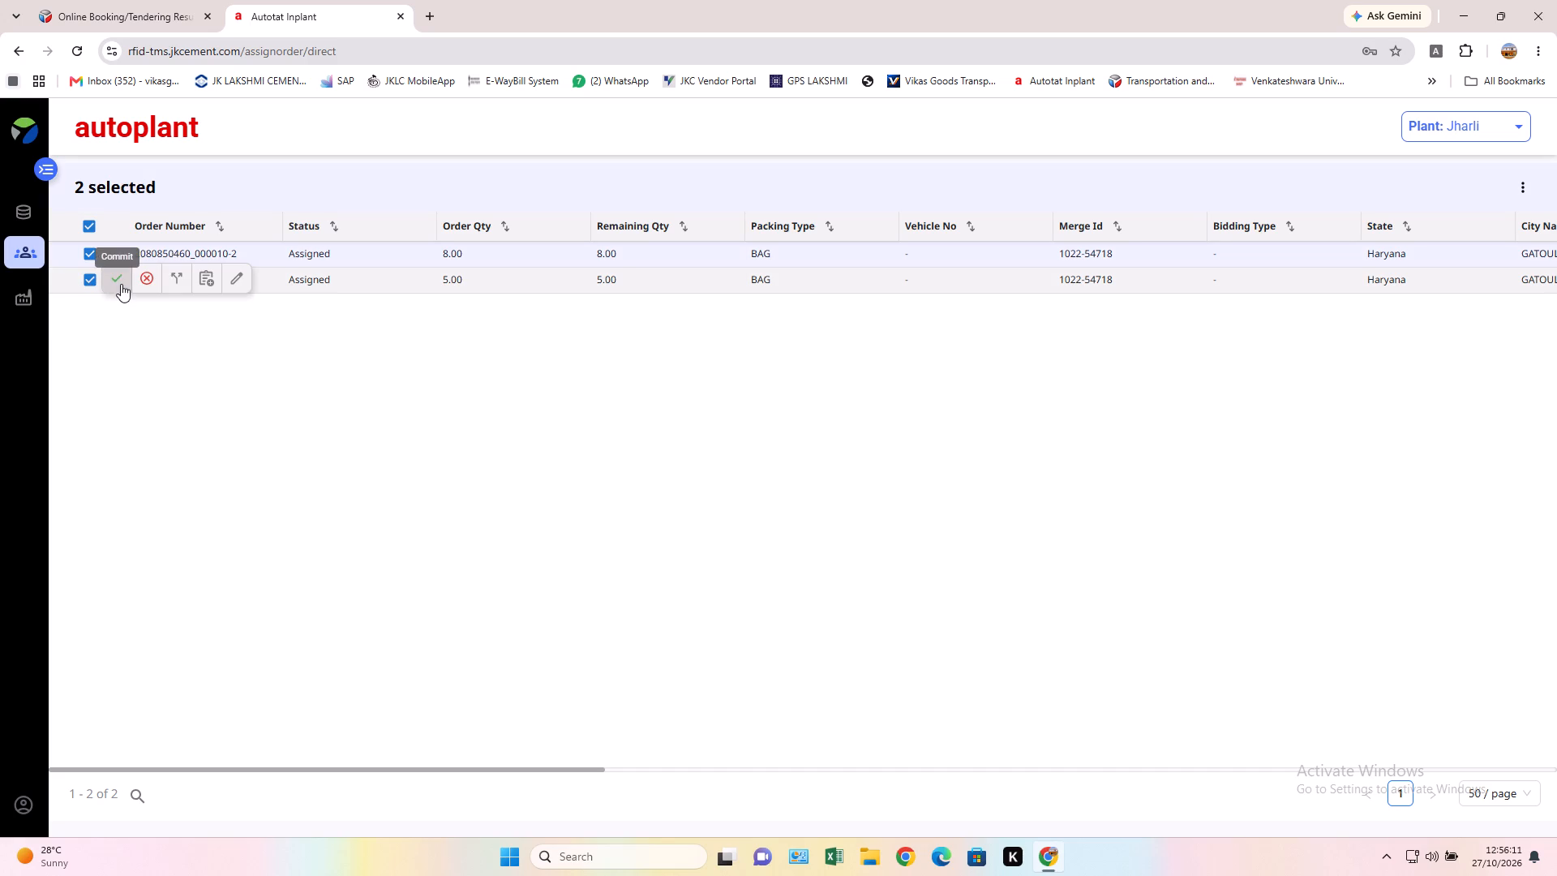
pyautogui.click(121, 284)
pyautogui.click(834, 593)
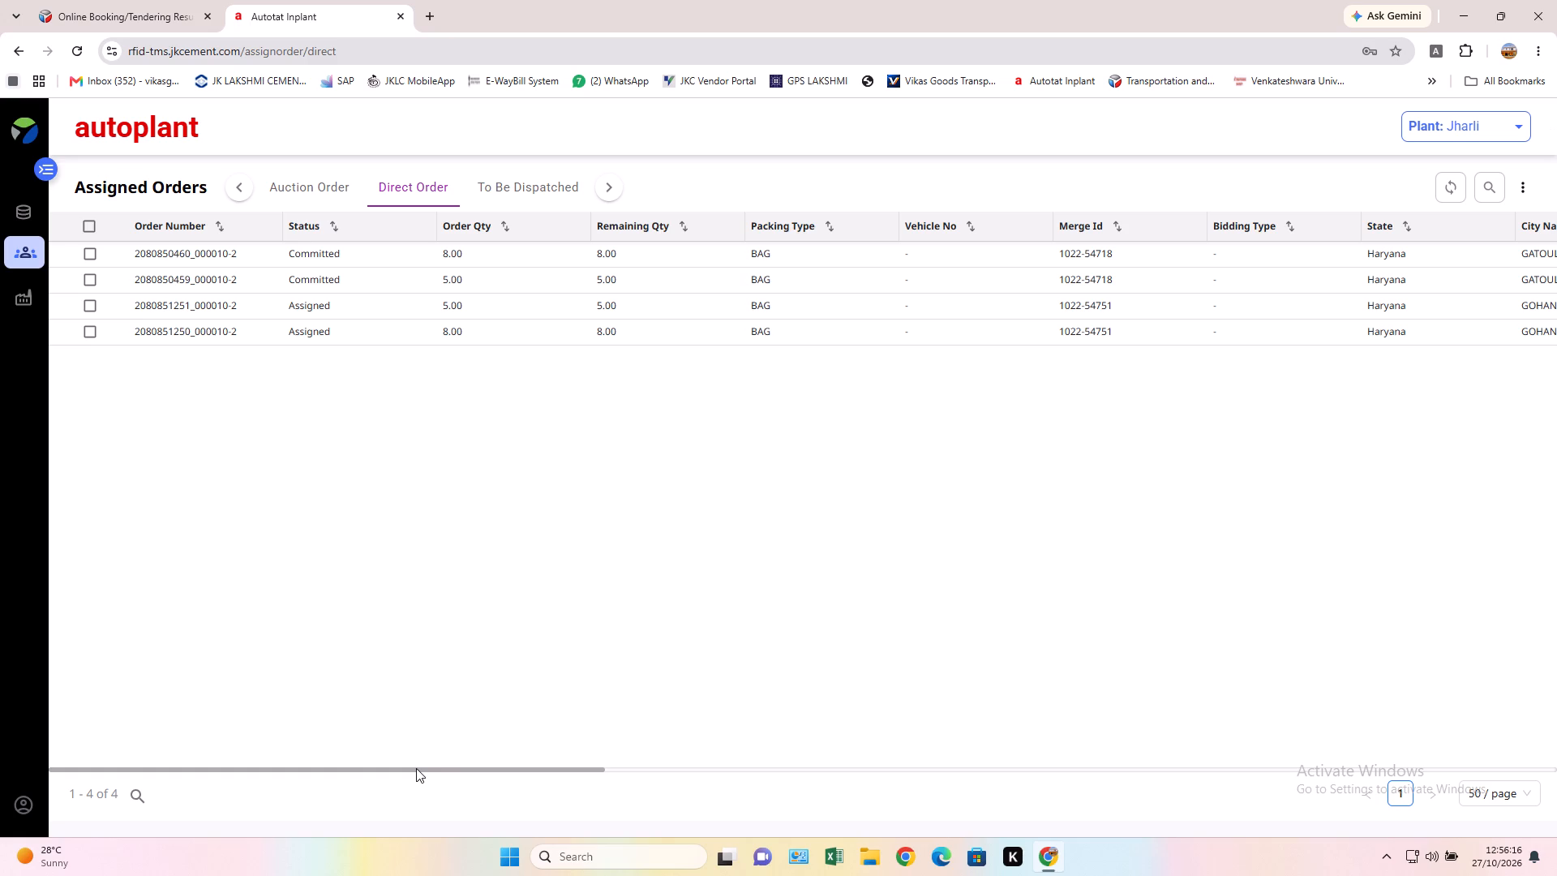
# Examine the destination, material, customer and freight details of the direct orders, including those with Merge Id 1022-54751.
pyautogui.moveTo(416, 768); pyautogui.dragTo(650, 768)
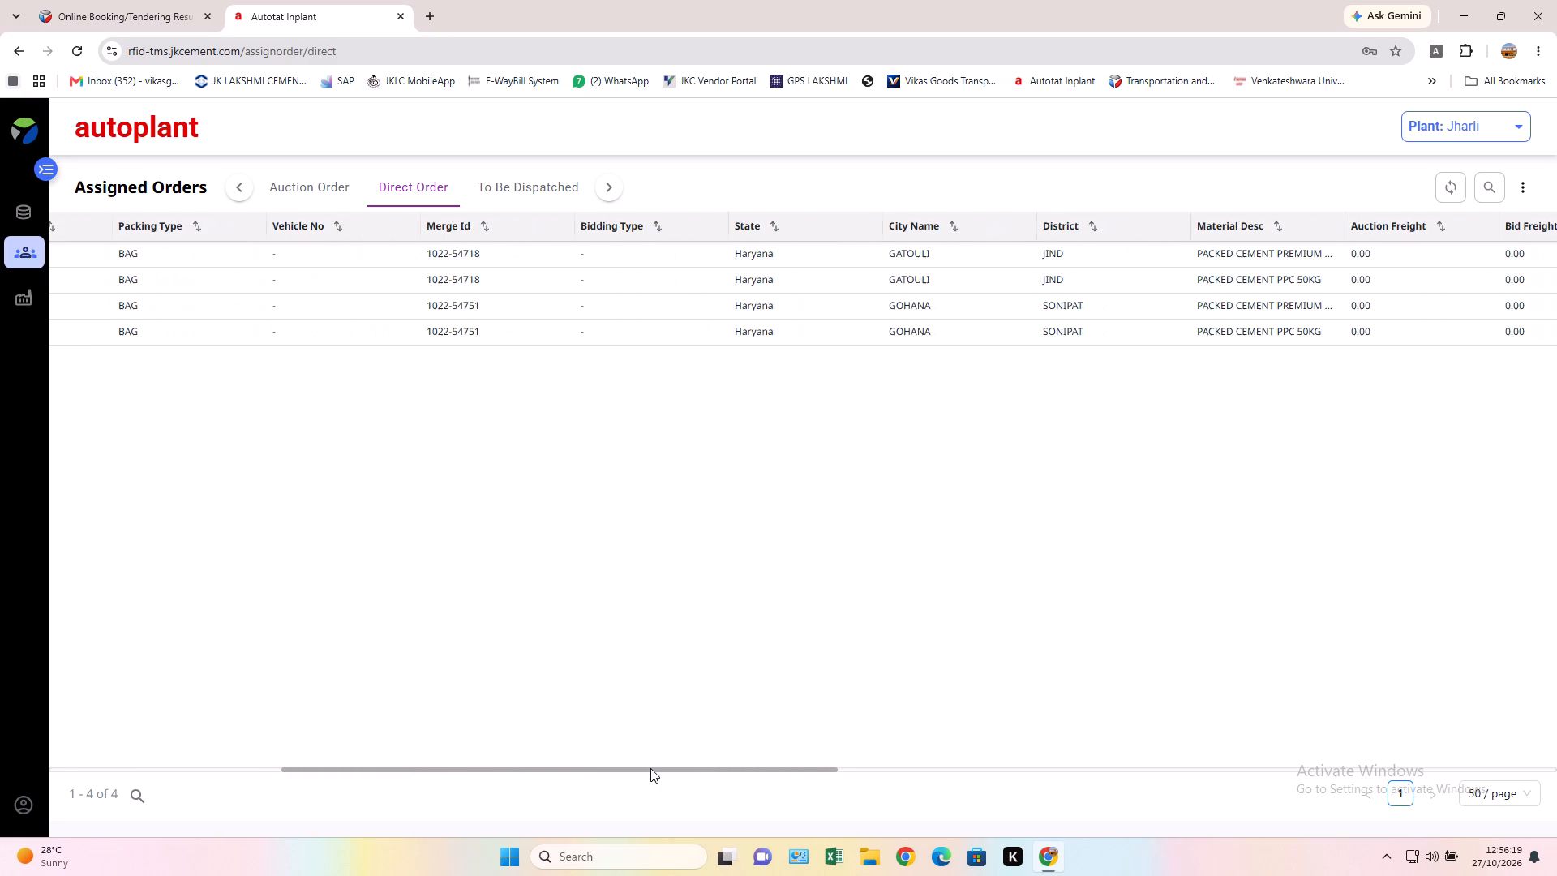
pyautogui.moveTo(650, 768); pyautogui.dragTo(803, 767)
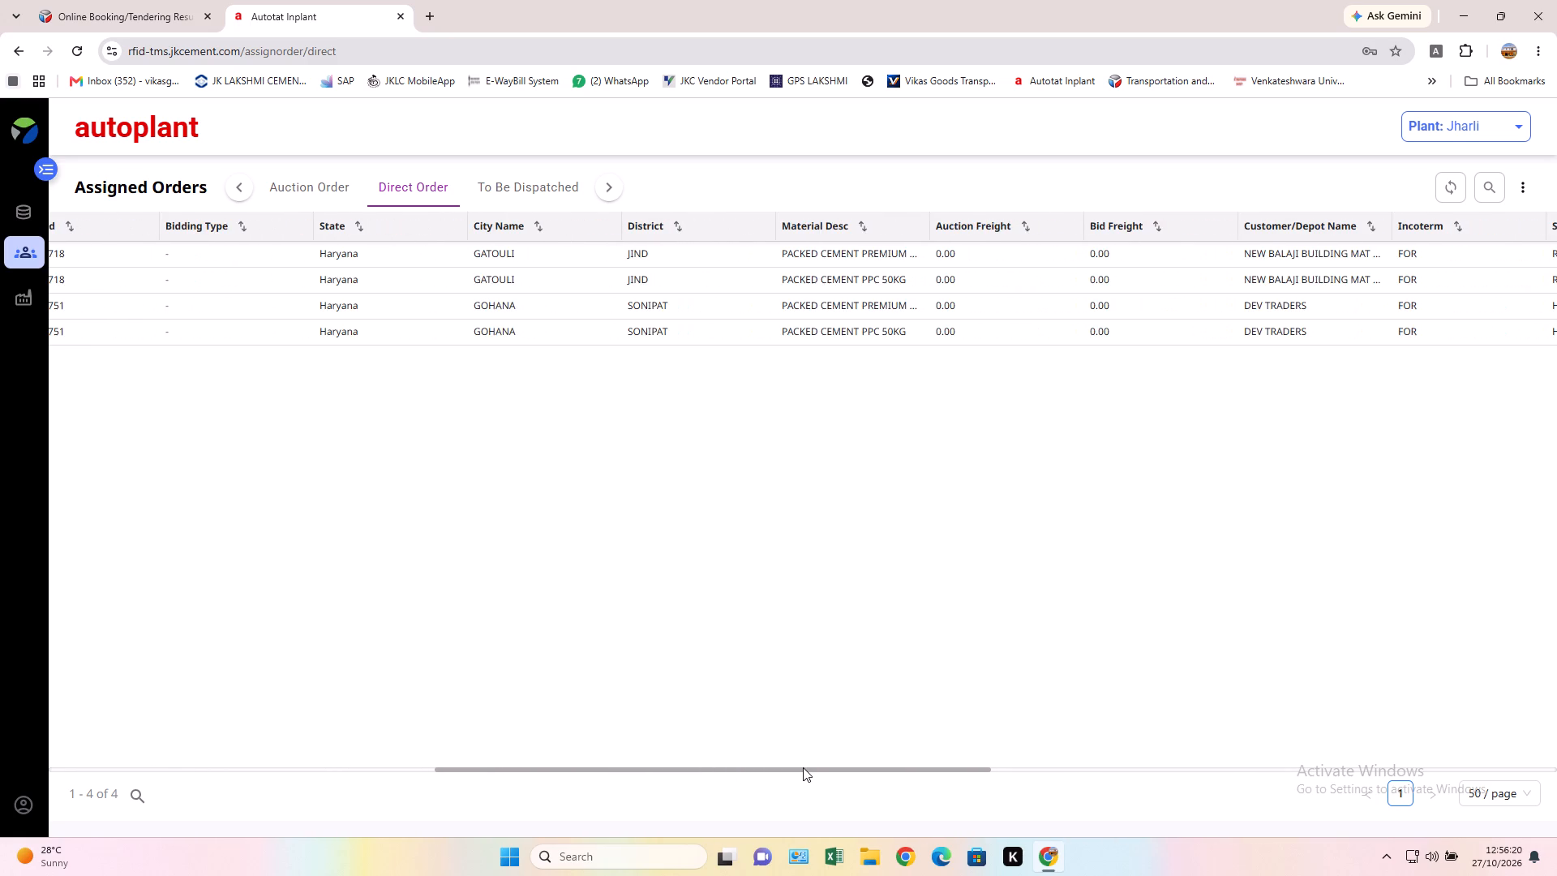
pyautogui.moveTo(803, 767); pyautogui.dragTo(1388, 784)
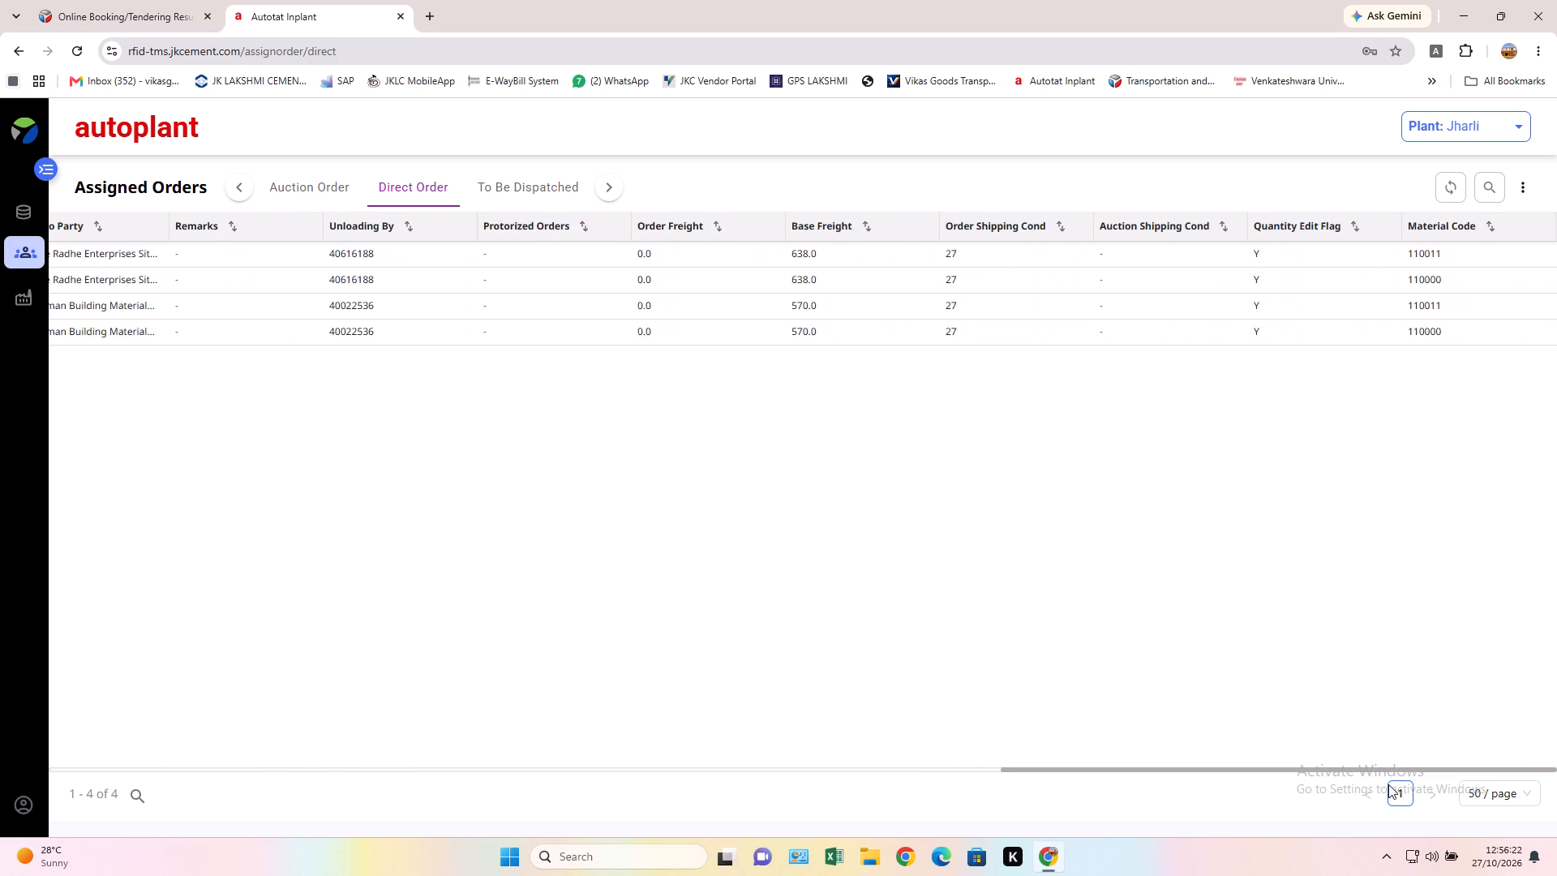
pyautogui.moveTo(1388, 784); pyautogui.dragTo(83, 801)
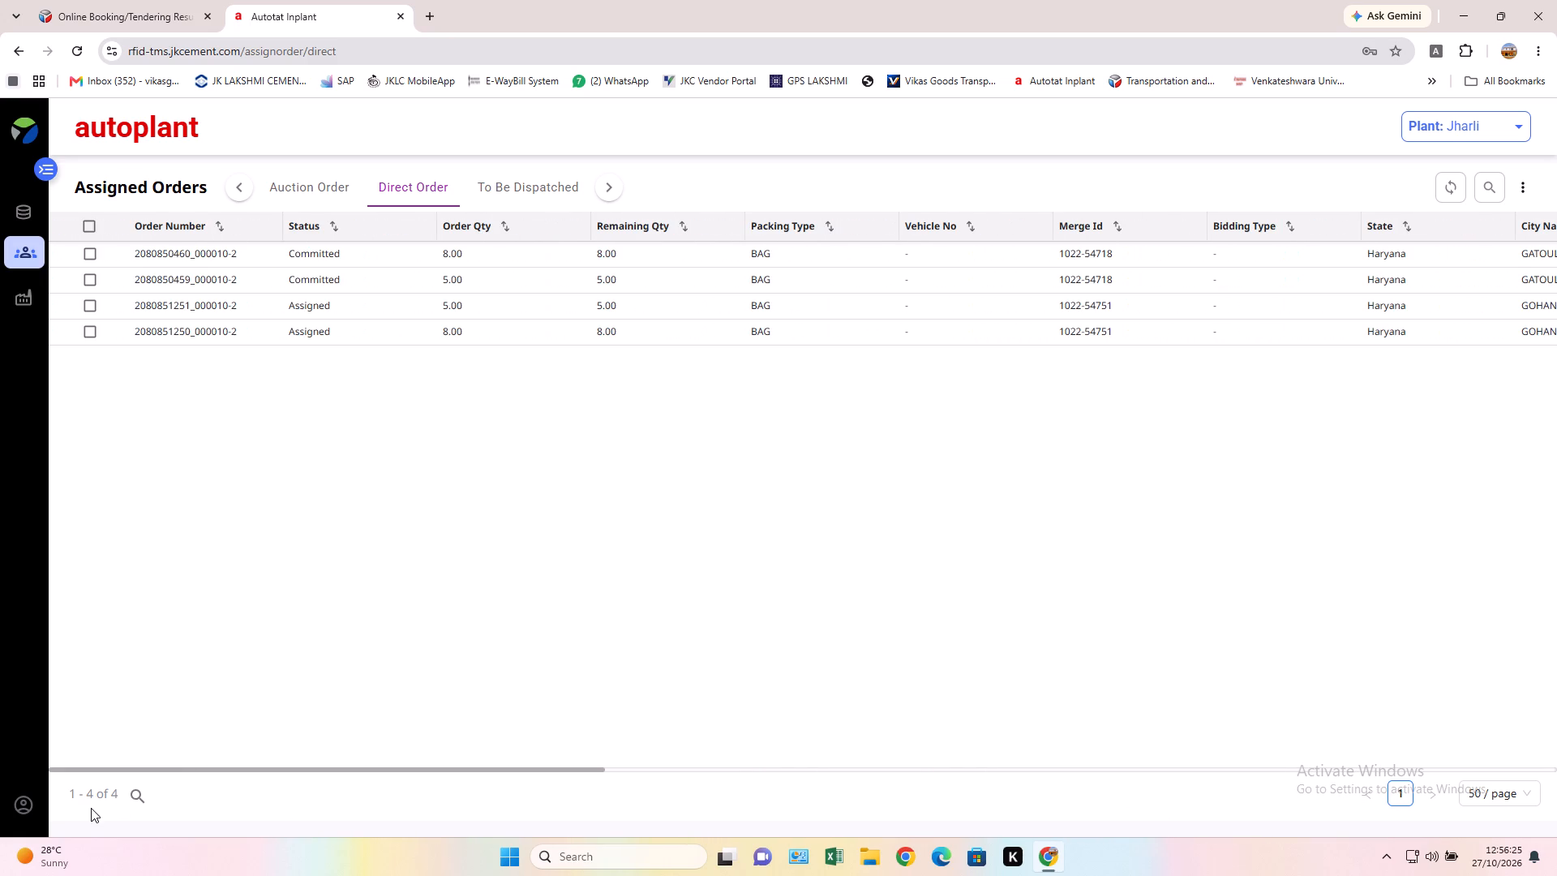
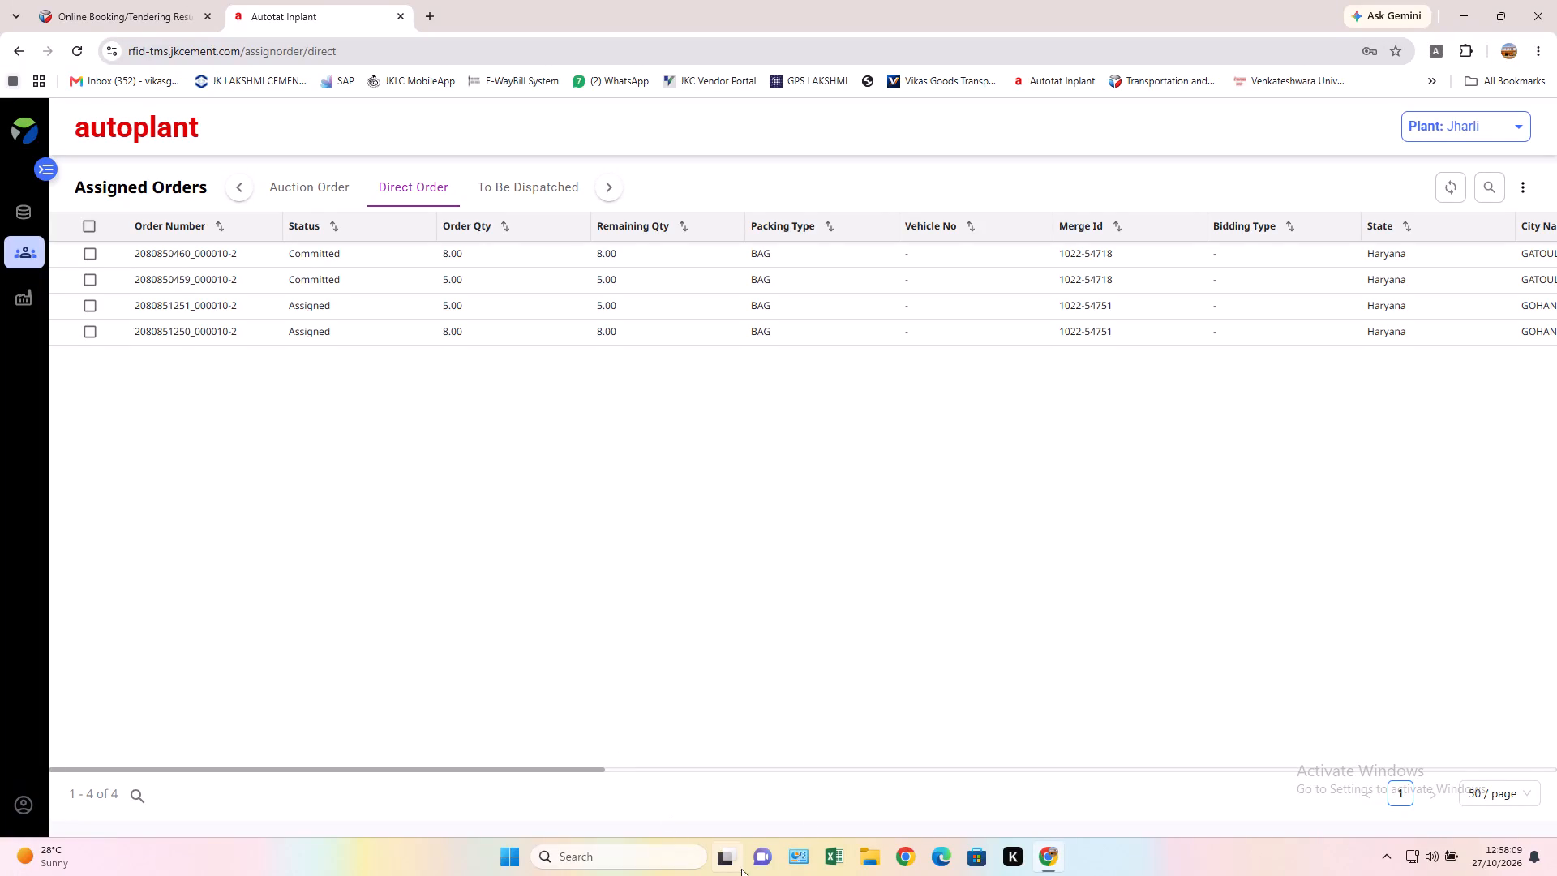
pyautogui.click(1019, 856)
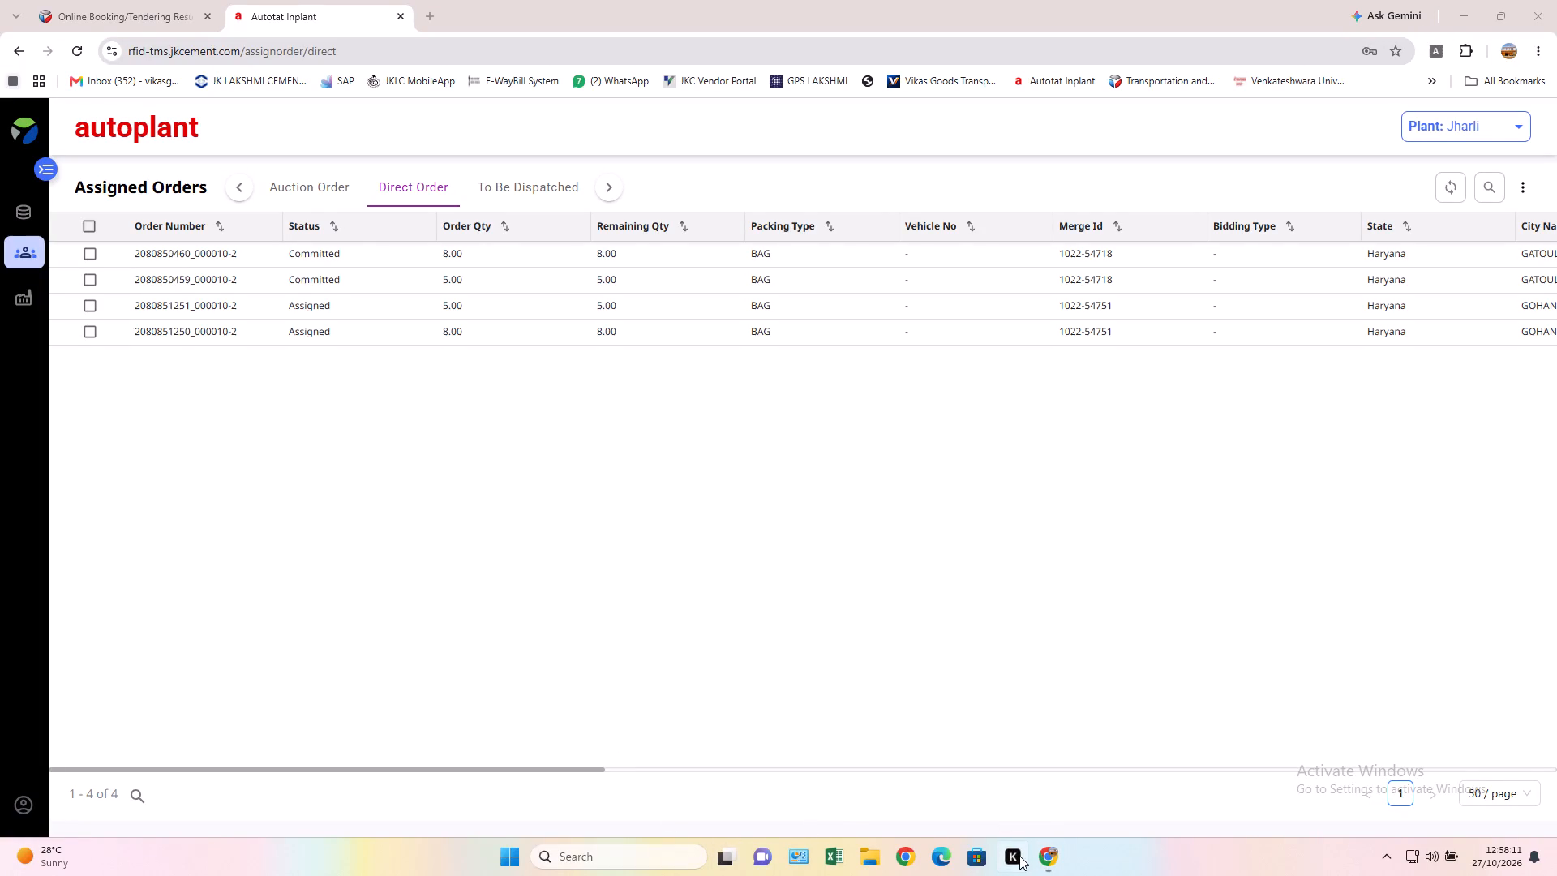
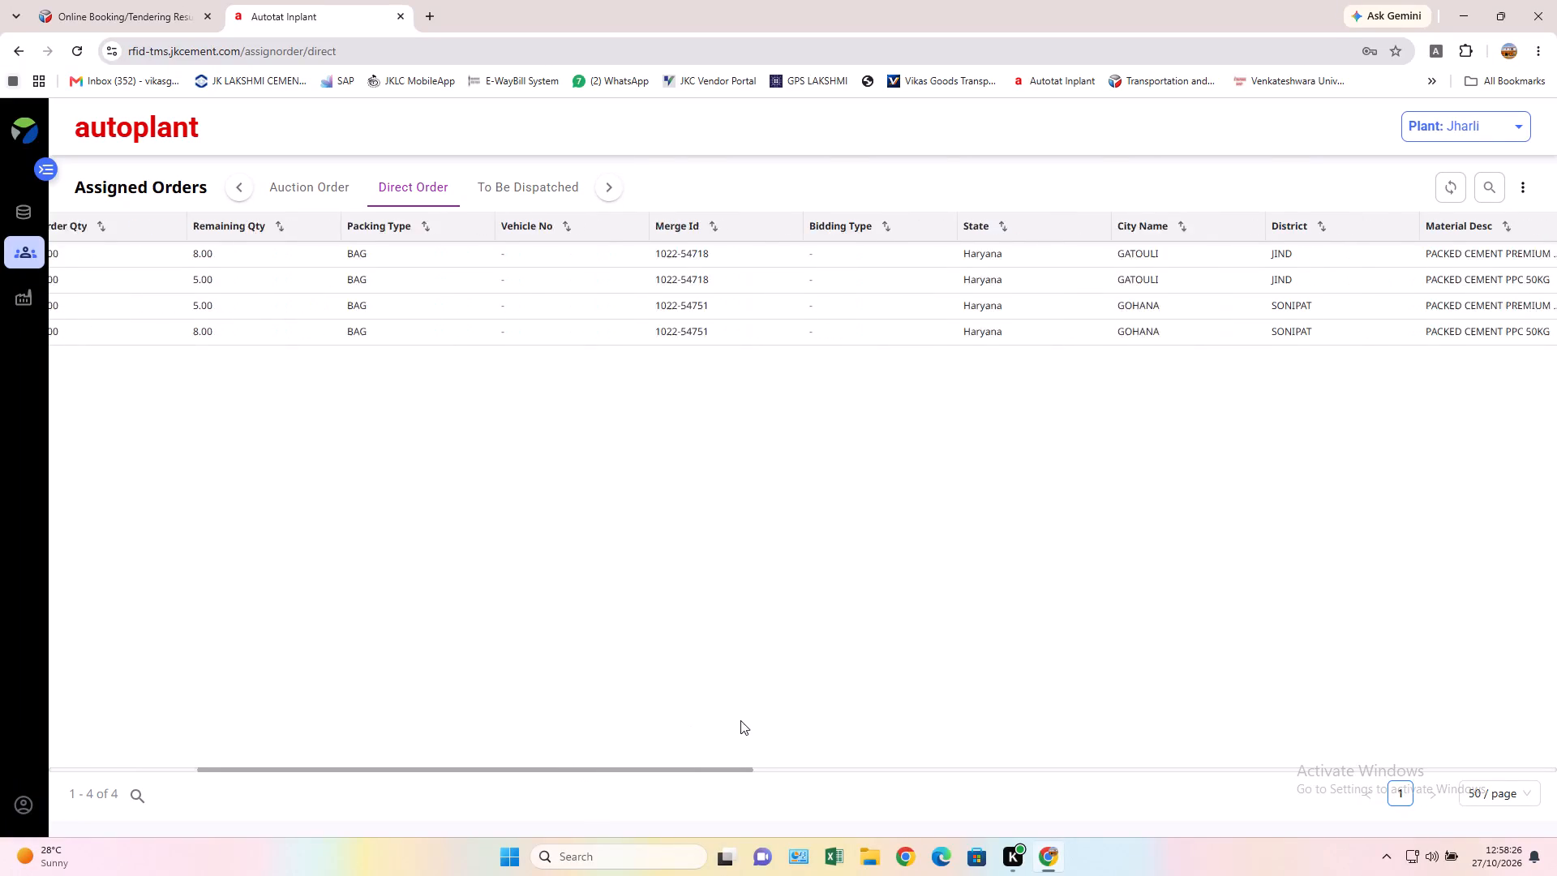
# Examine the direct orders' merge ID, destination city and district, material and freight columns in the Assigned Orders table.
pyautogui.click(740, 720)
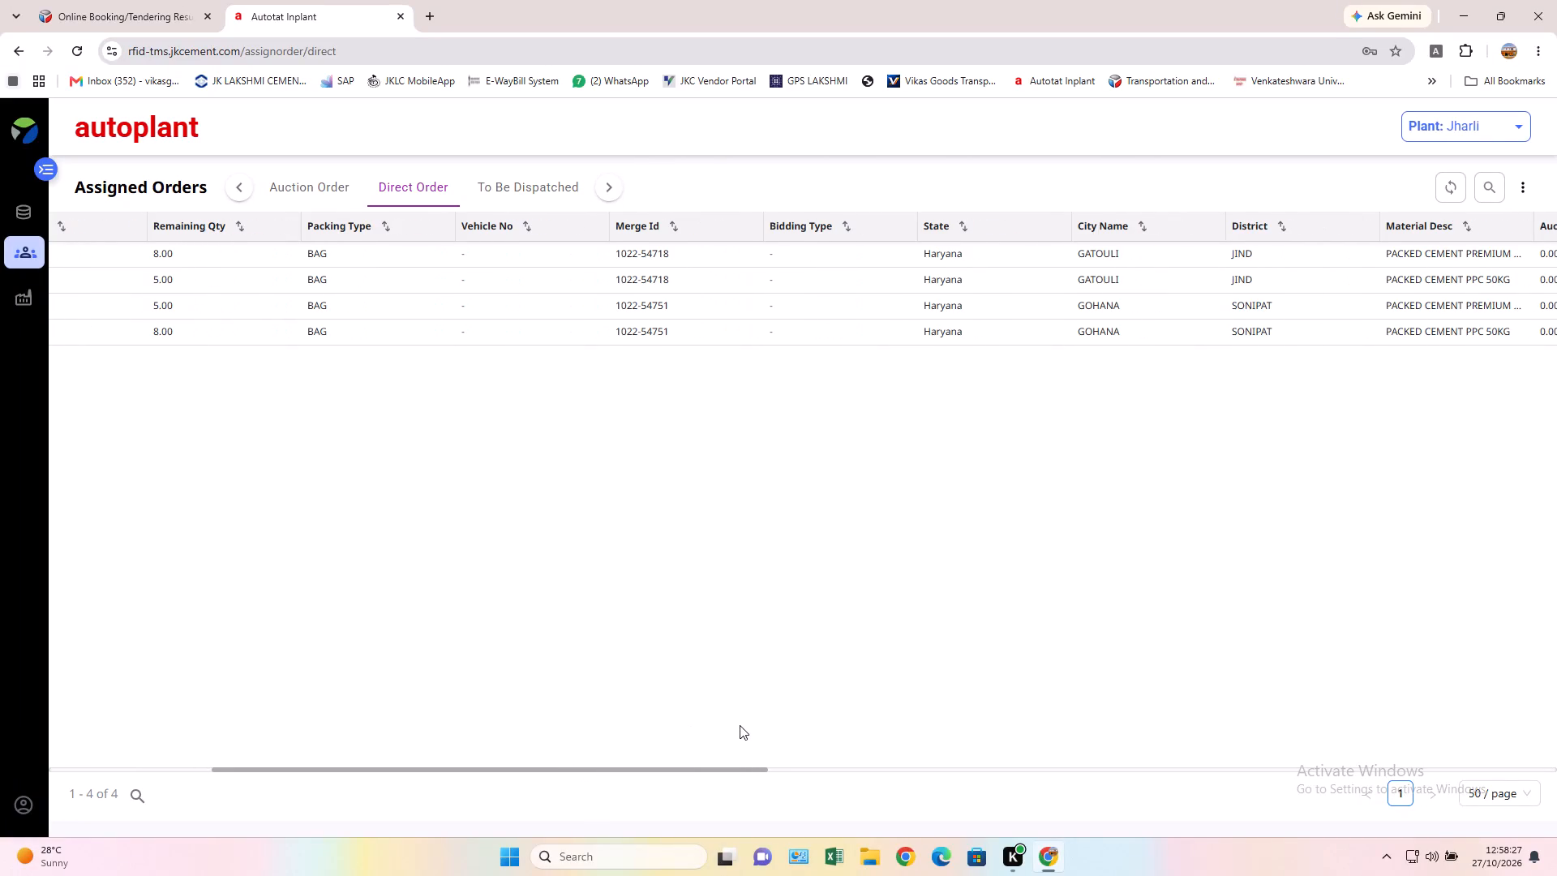
pyautogui.moveTo(659, 772); pyautogui.dragTo(709, 792)
pyautogui.click(673, 779)
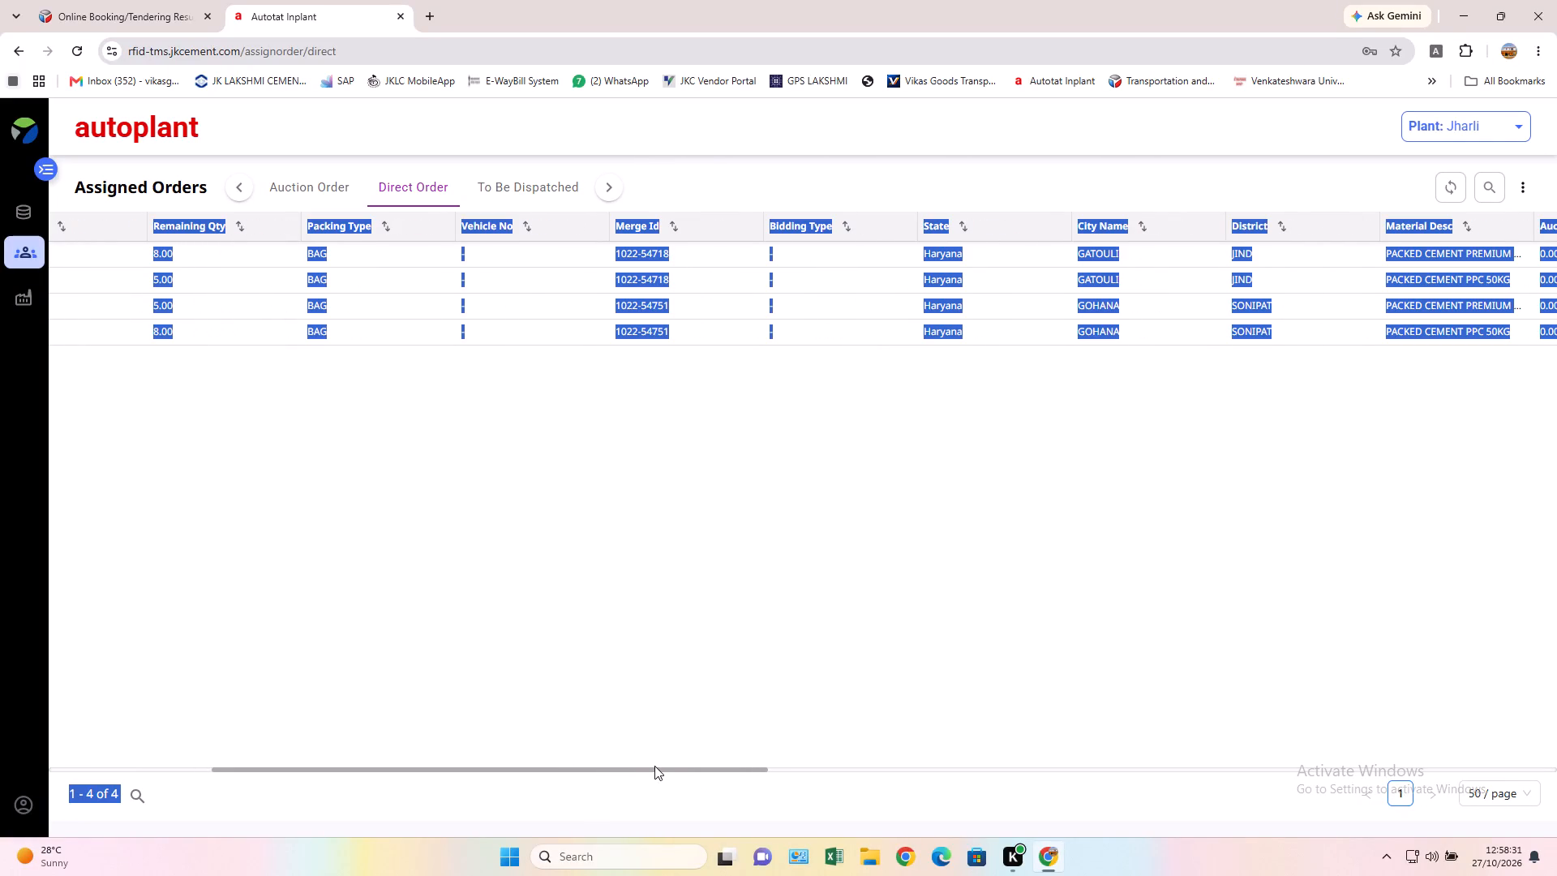
pyautogui.moveTo(661, 766); pyautogui.dragTo(678, 771)
pyautogui.moveTo(658, 768); pyautogui.dragTo(776, 762)
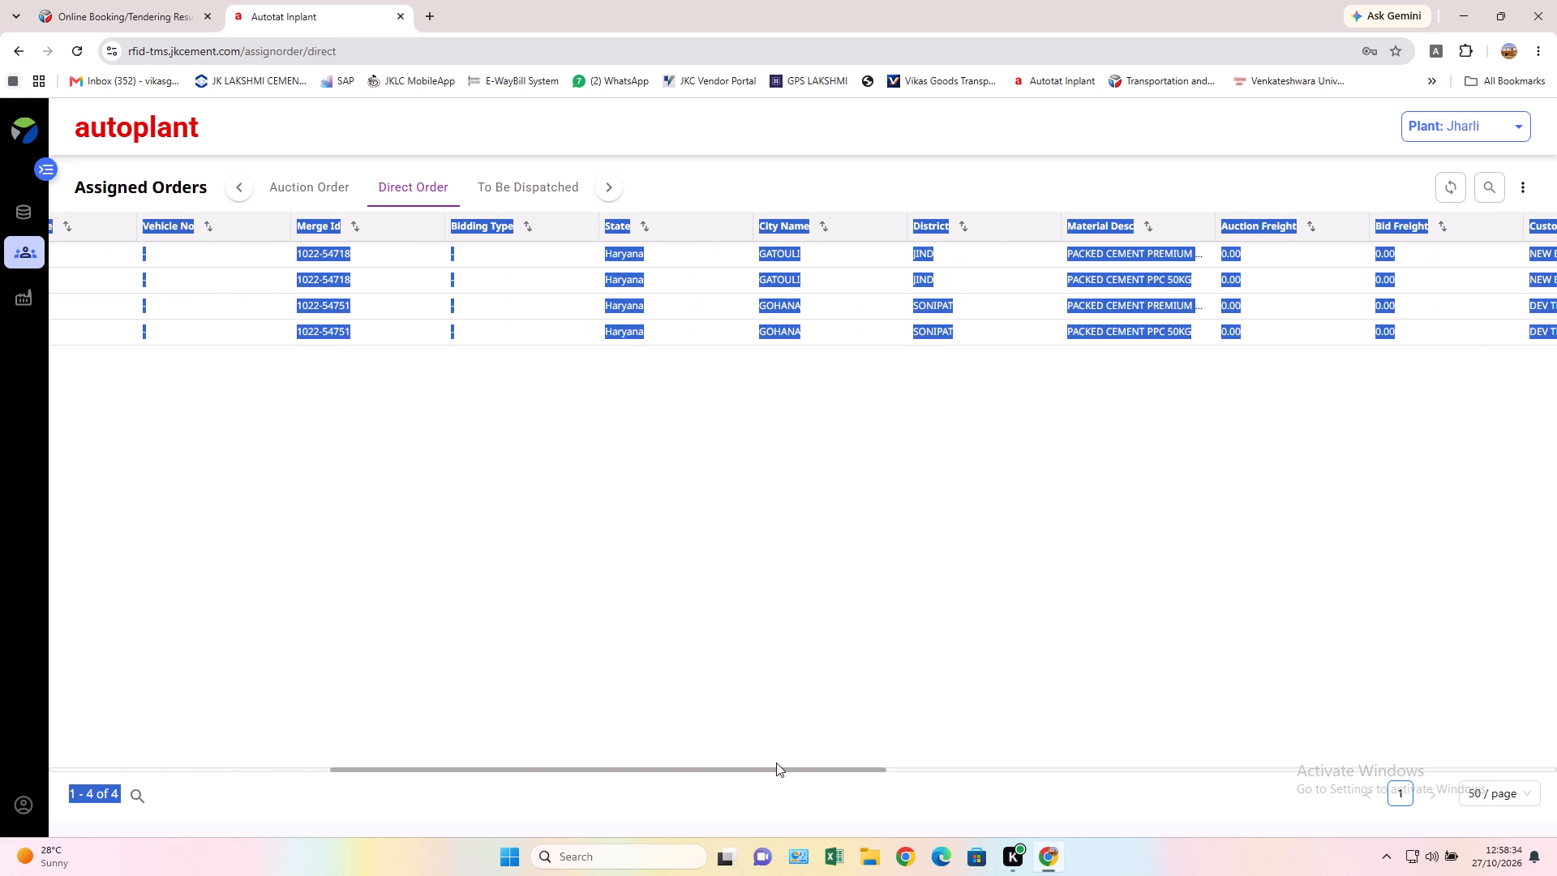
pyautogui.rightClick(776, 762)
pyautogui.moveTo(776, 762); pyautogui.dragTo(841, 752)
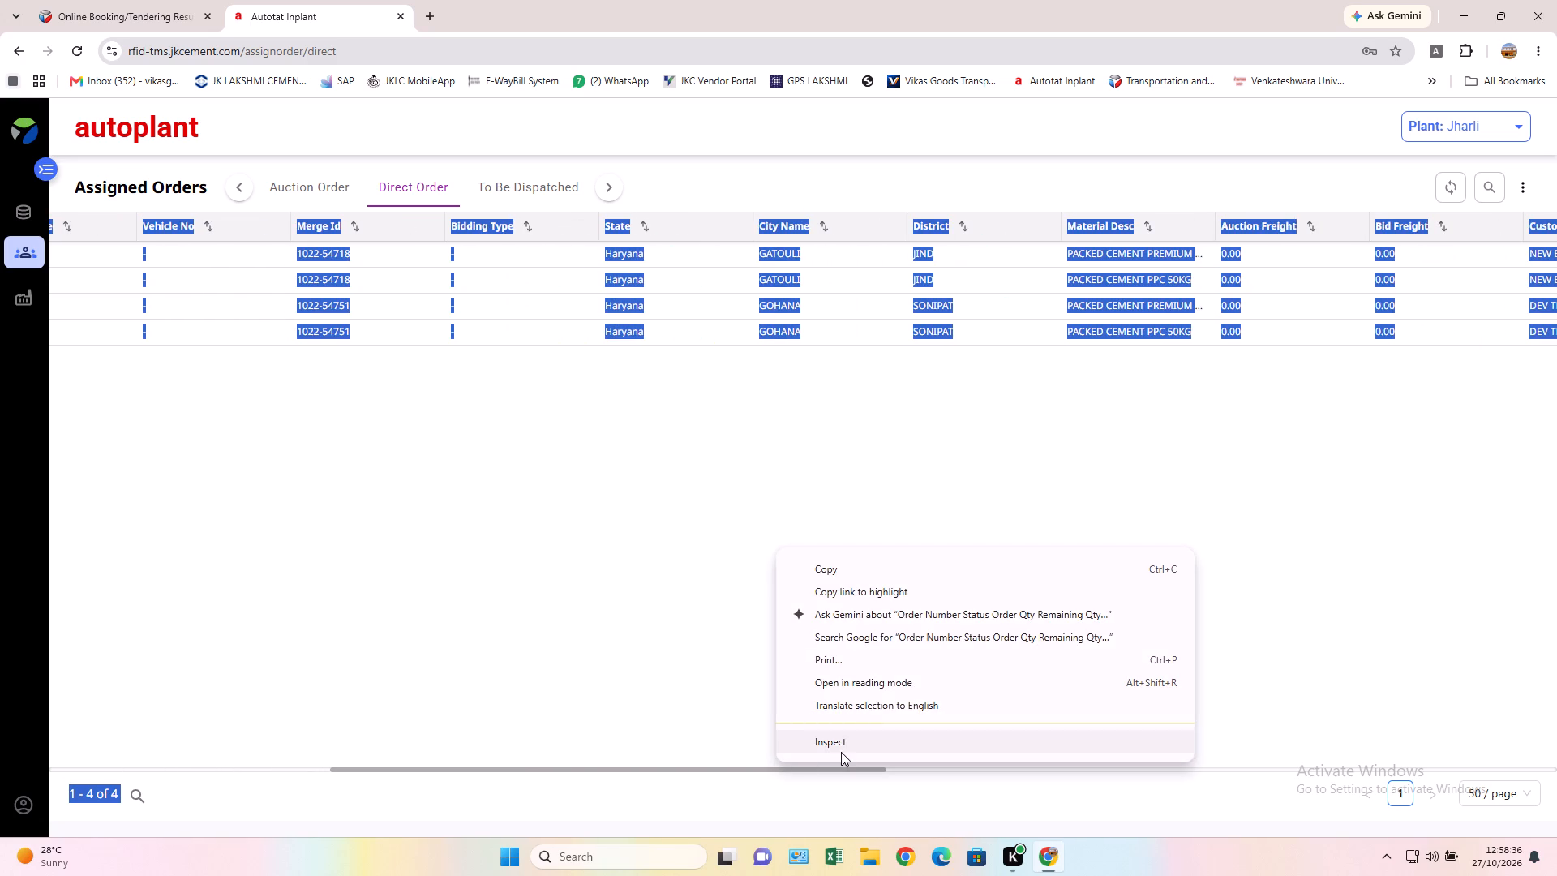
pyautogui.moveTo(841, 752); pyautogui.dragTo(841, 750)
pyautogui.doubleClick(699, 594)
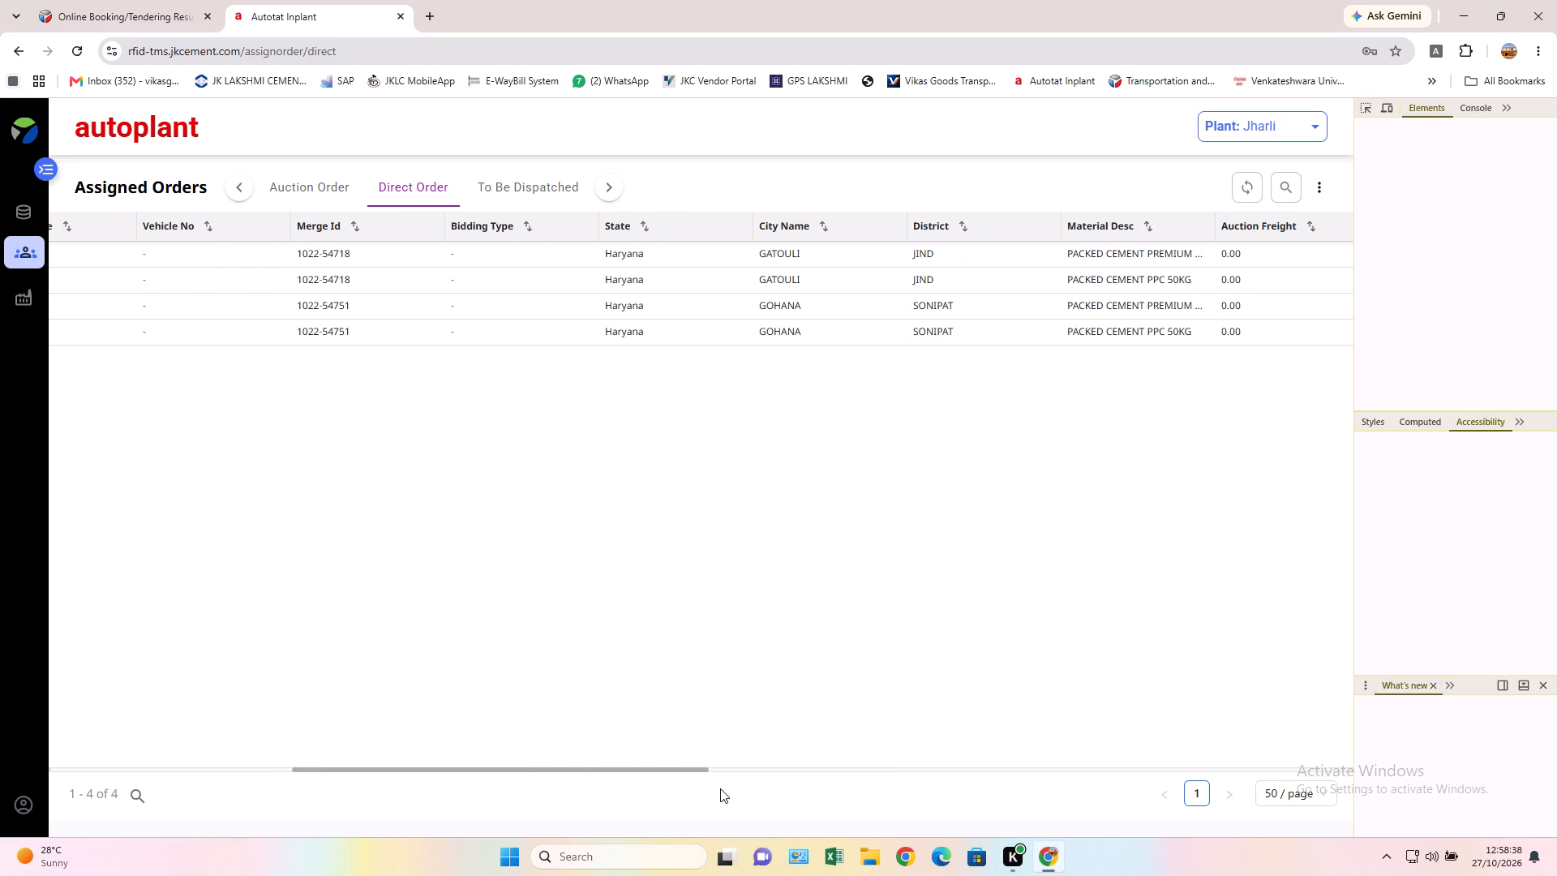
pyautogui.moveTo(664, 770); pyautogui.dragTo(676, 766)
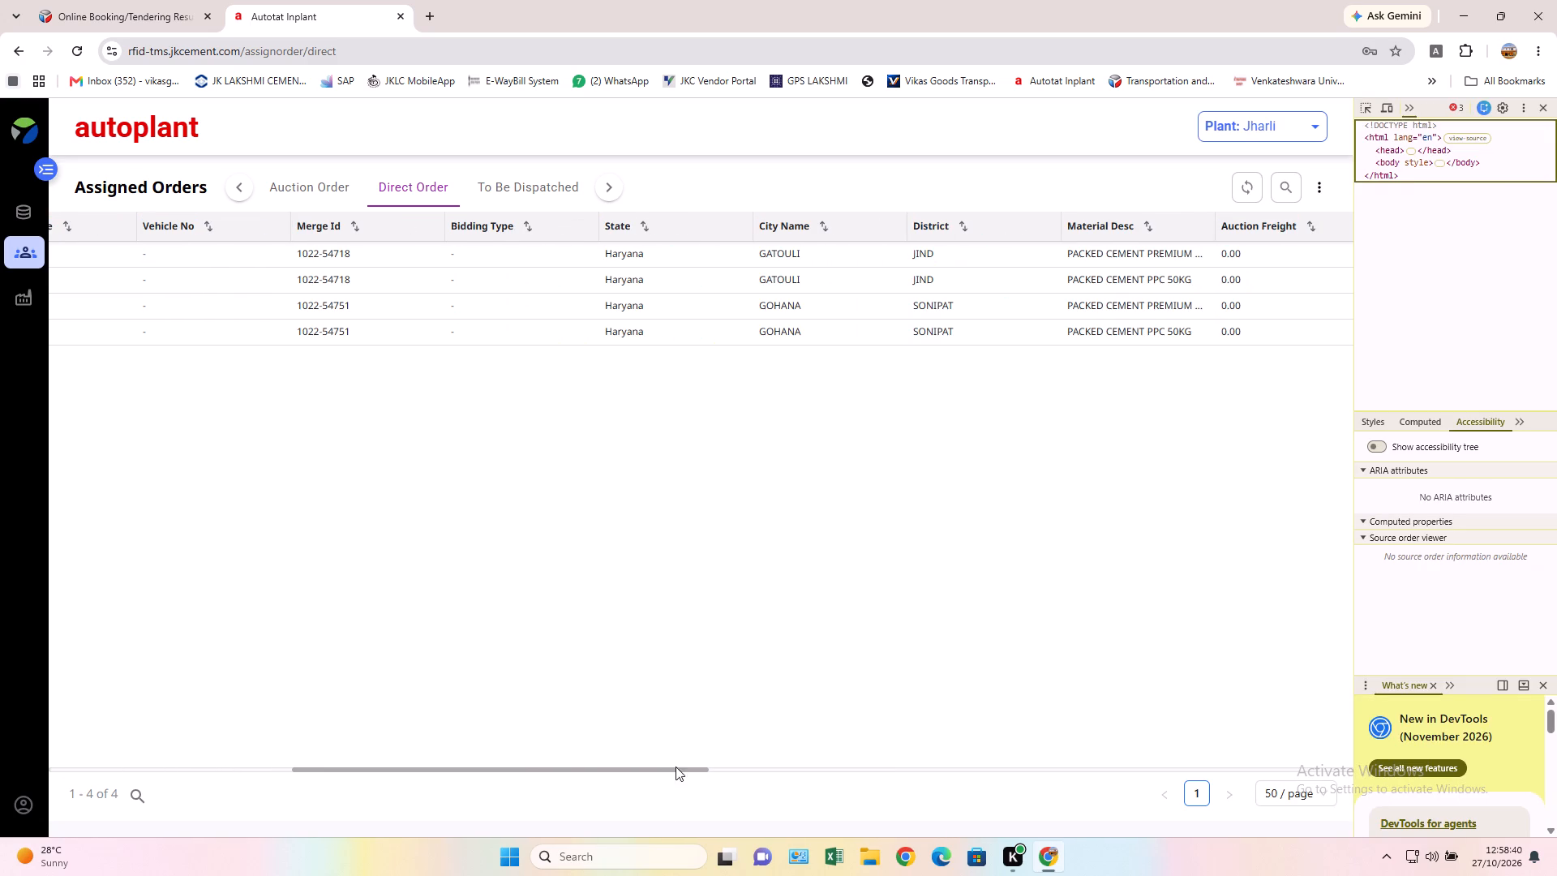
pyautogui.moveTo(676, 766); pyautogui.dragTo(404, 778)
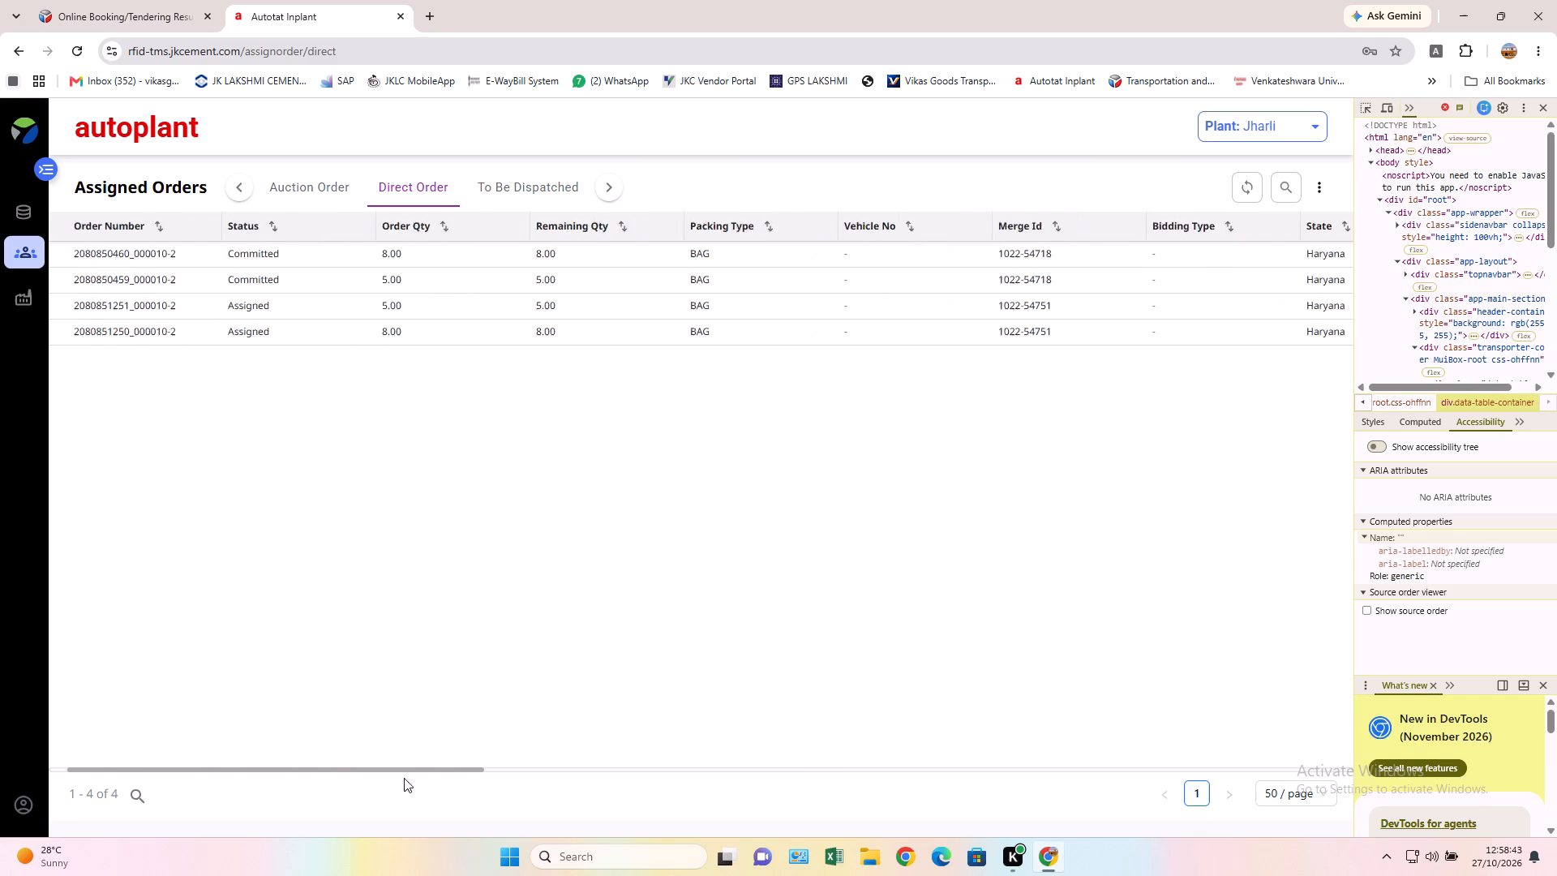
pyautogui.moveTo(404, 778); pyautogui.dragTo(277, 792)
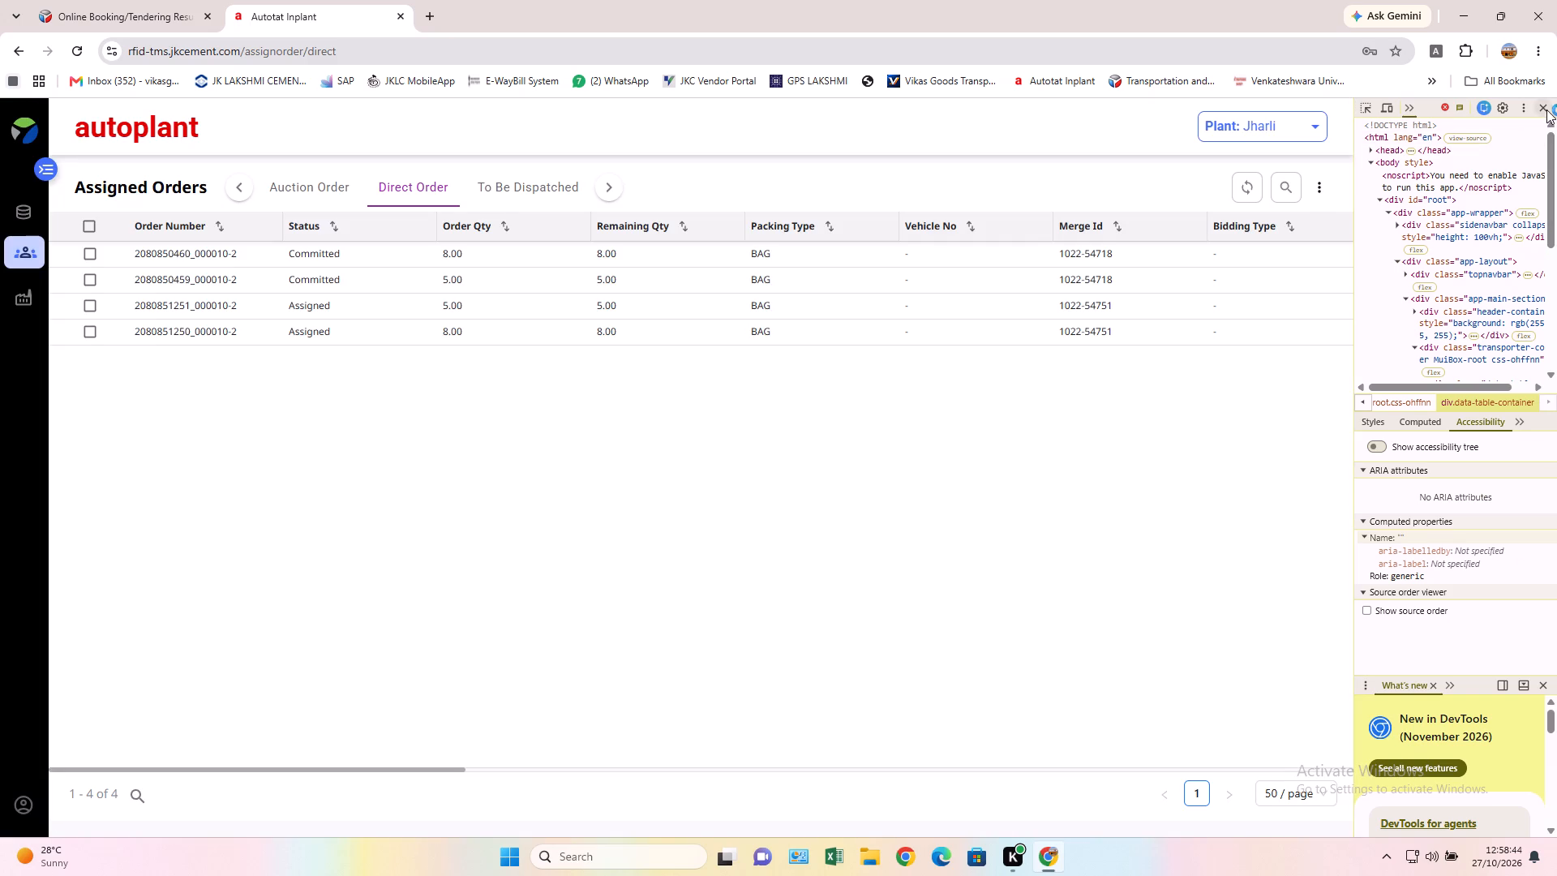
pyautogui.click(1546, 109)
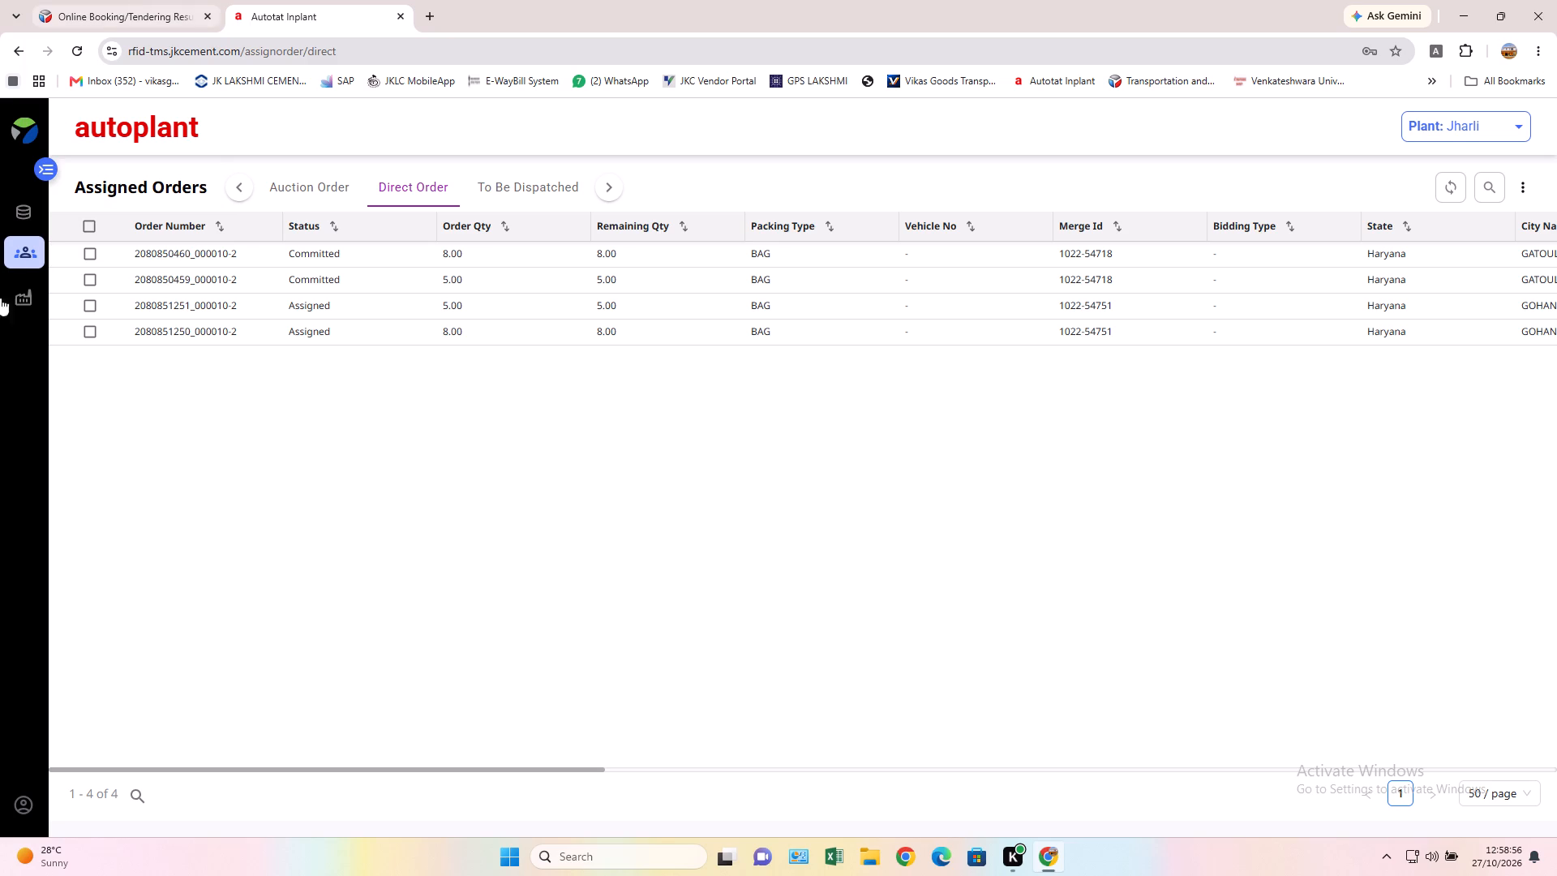
# Switch to the JKLC-OTM Online Booking/Tendering results and refresh the list of available bookings.
pyautogui.click(88, 0)
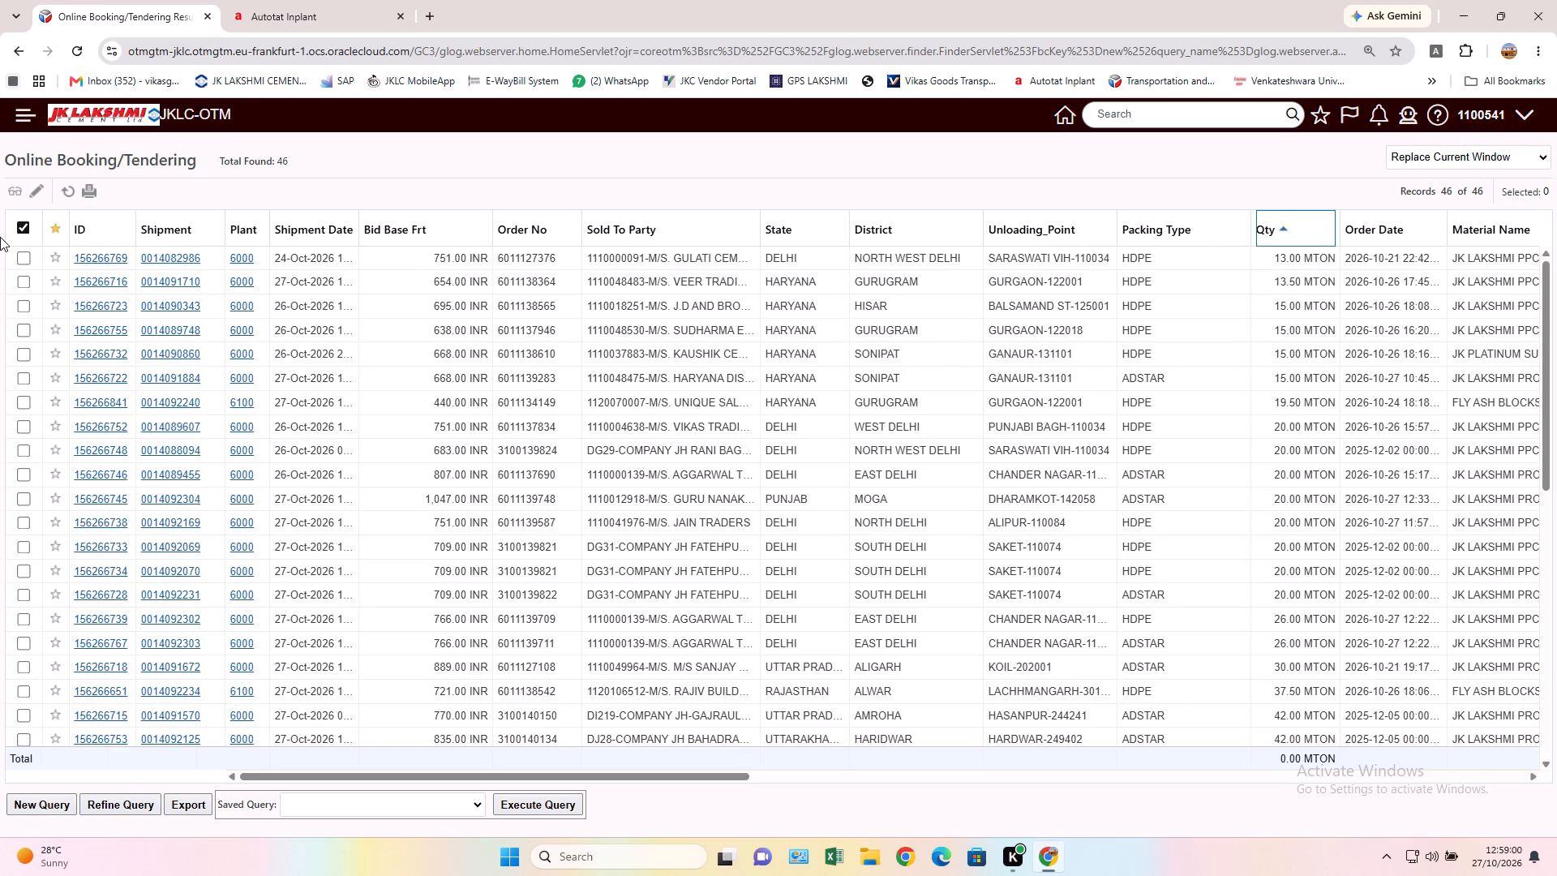
pyautogui.click(67, 188)
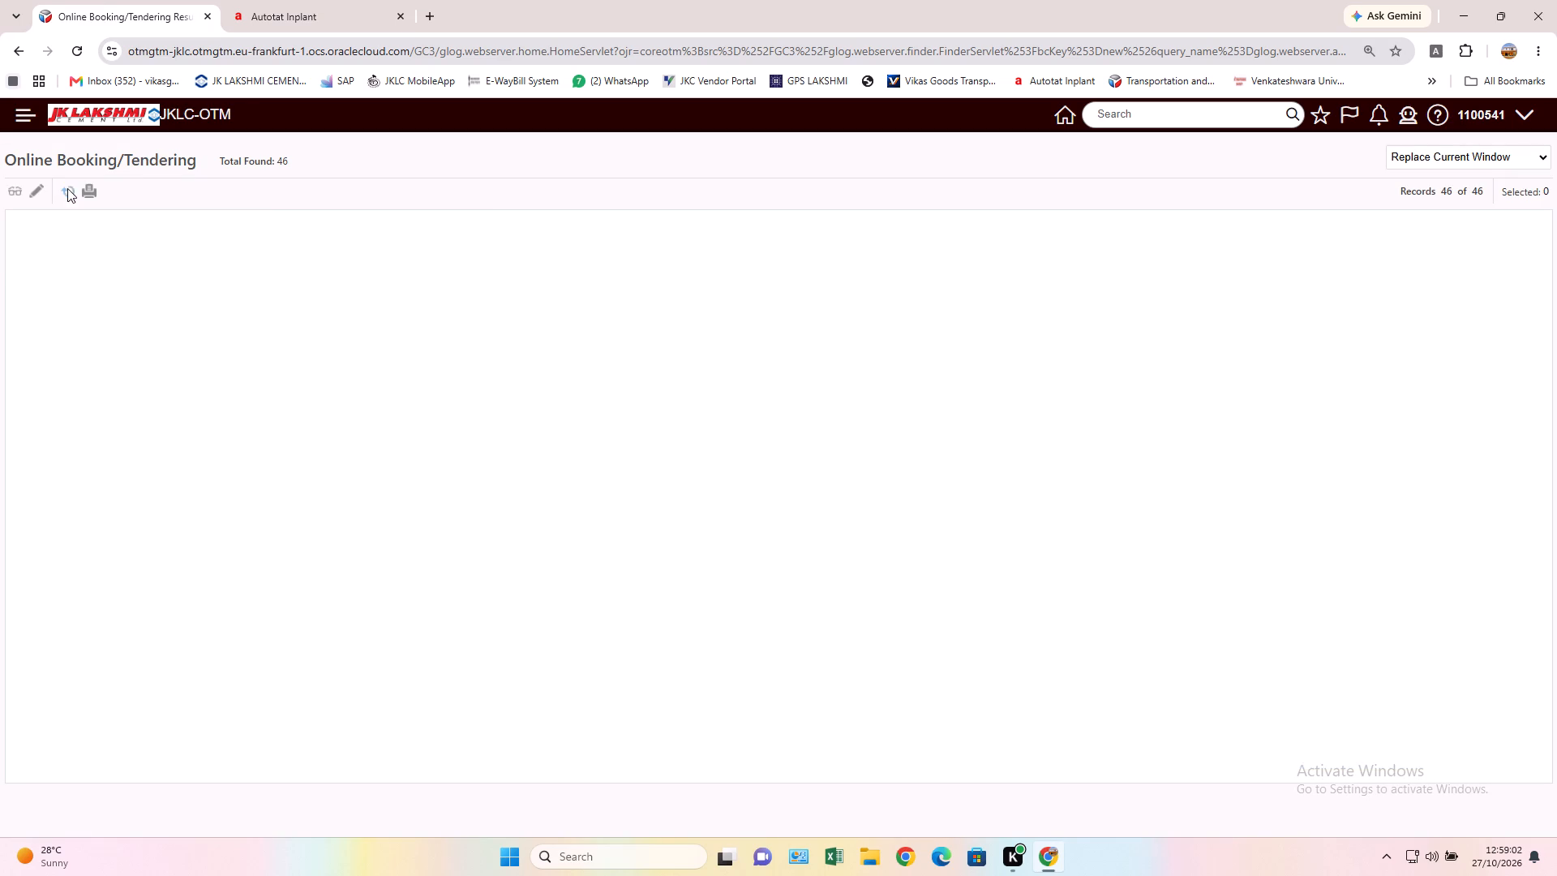
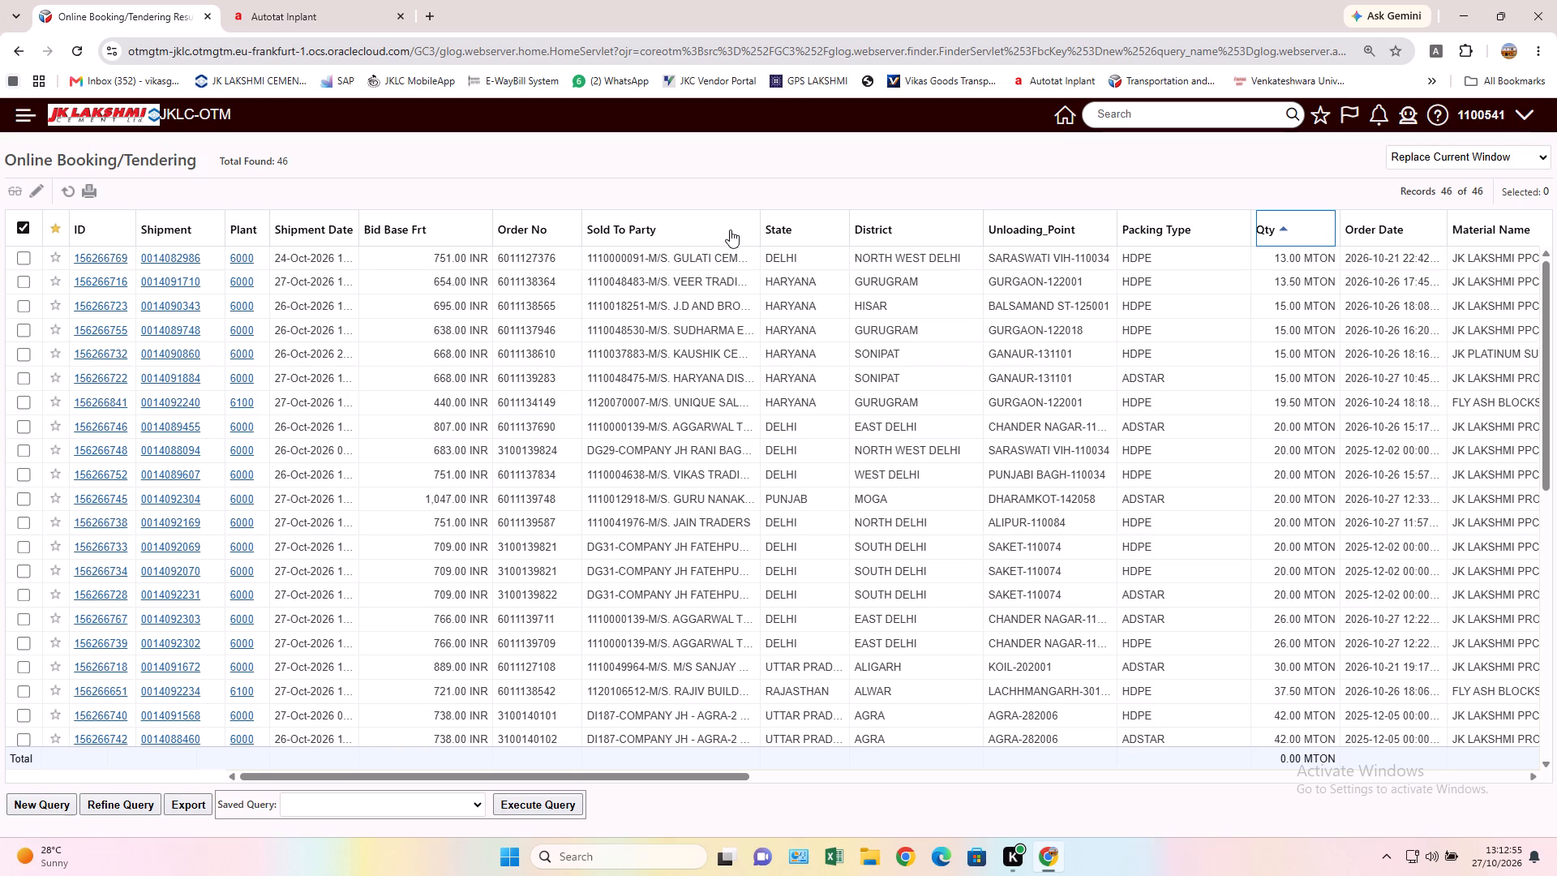
# Refresh the Online Booking/Tendering results to update the list of available bookings.
pyautogui.click(63, 193)
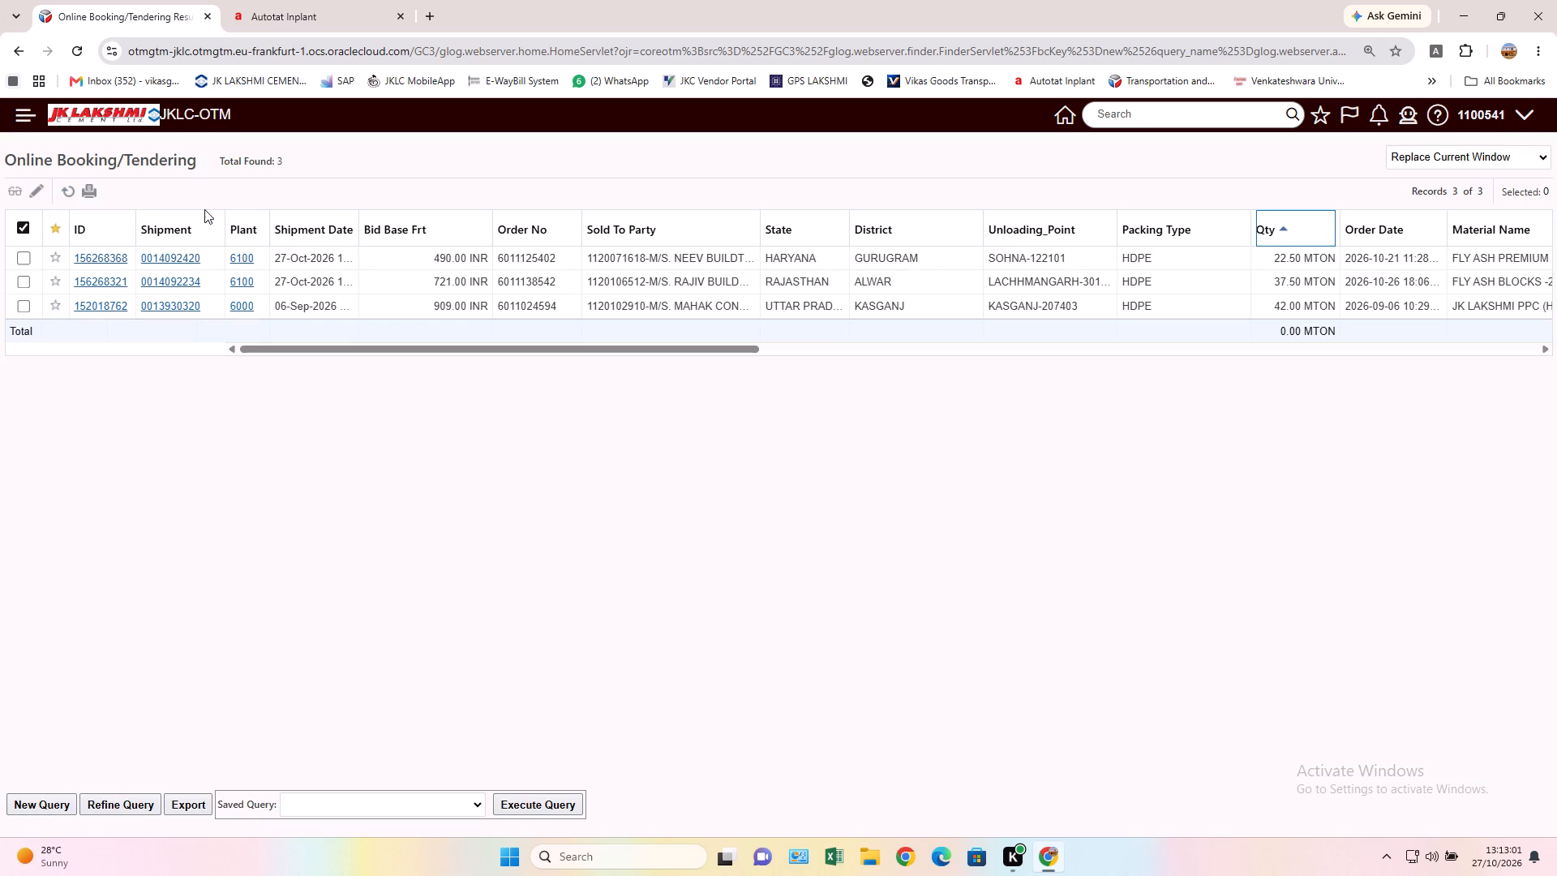
# Return to the JKLC-OTM home page, open E-bidding Tender and run an Online Booking/Tendering search without any filter criteria.
pyautogui.click(1059, 118)
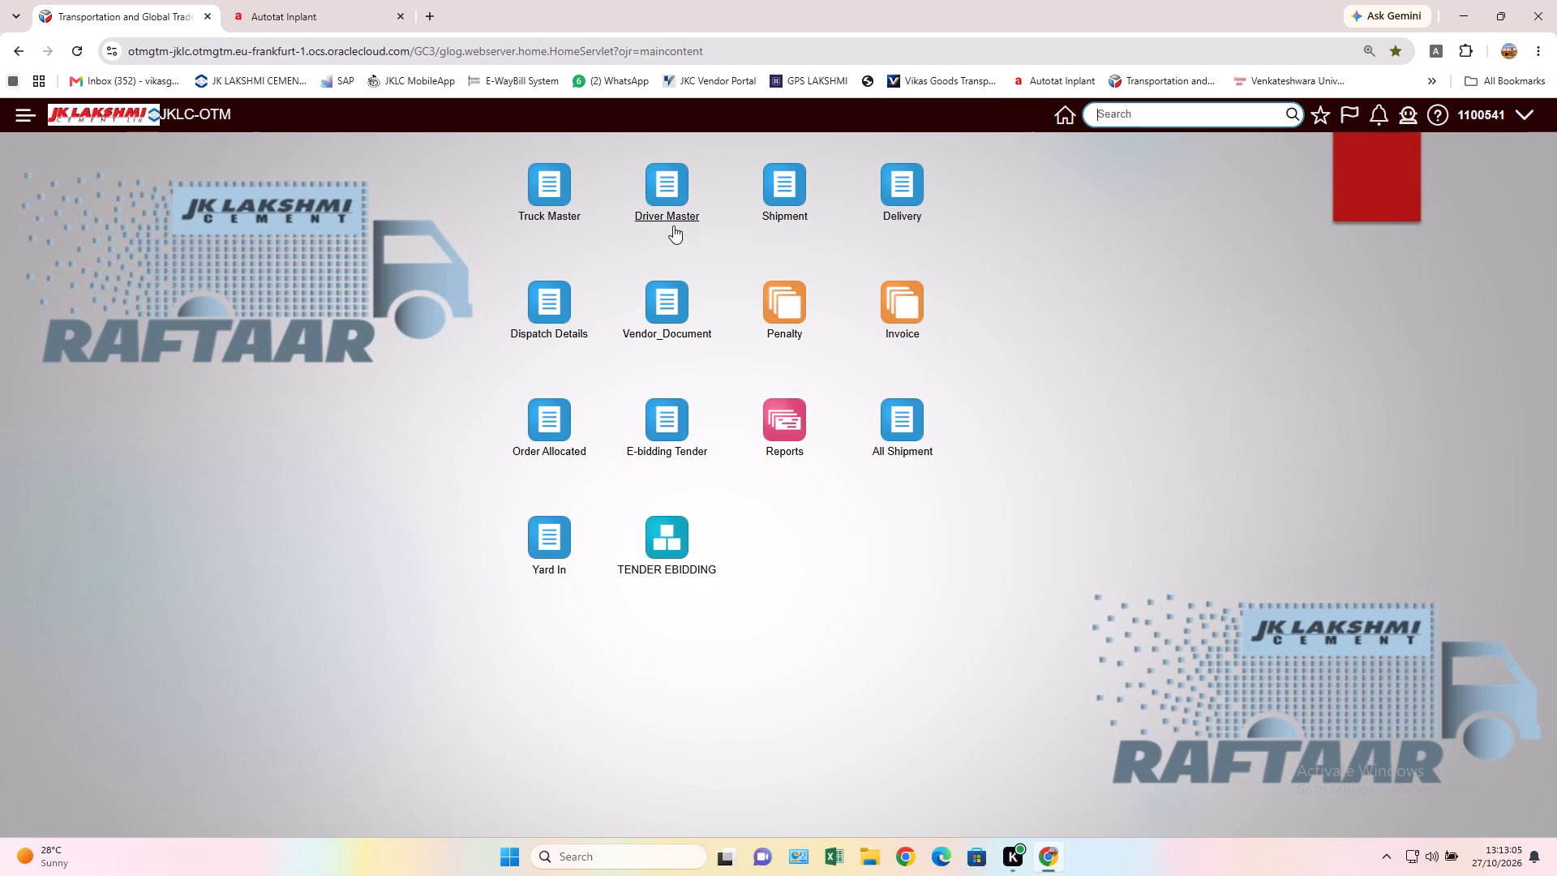
pyautogui.click(706, 436)
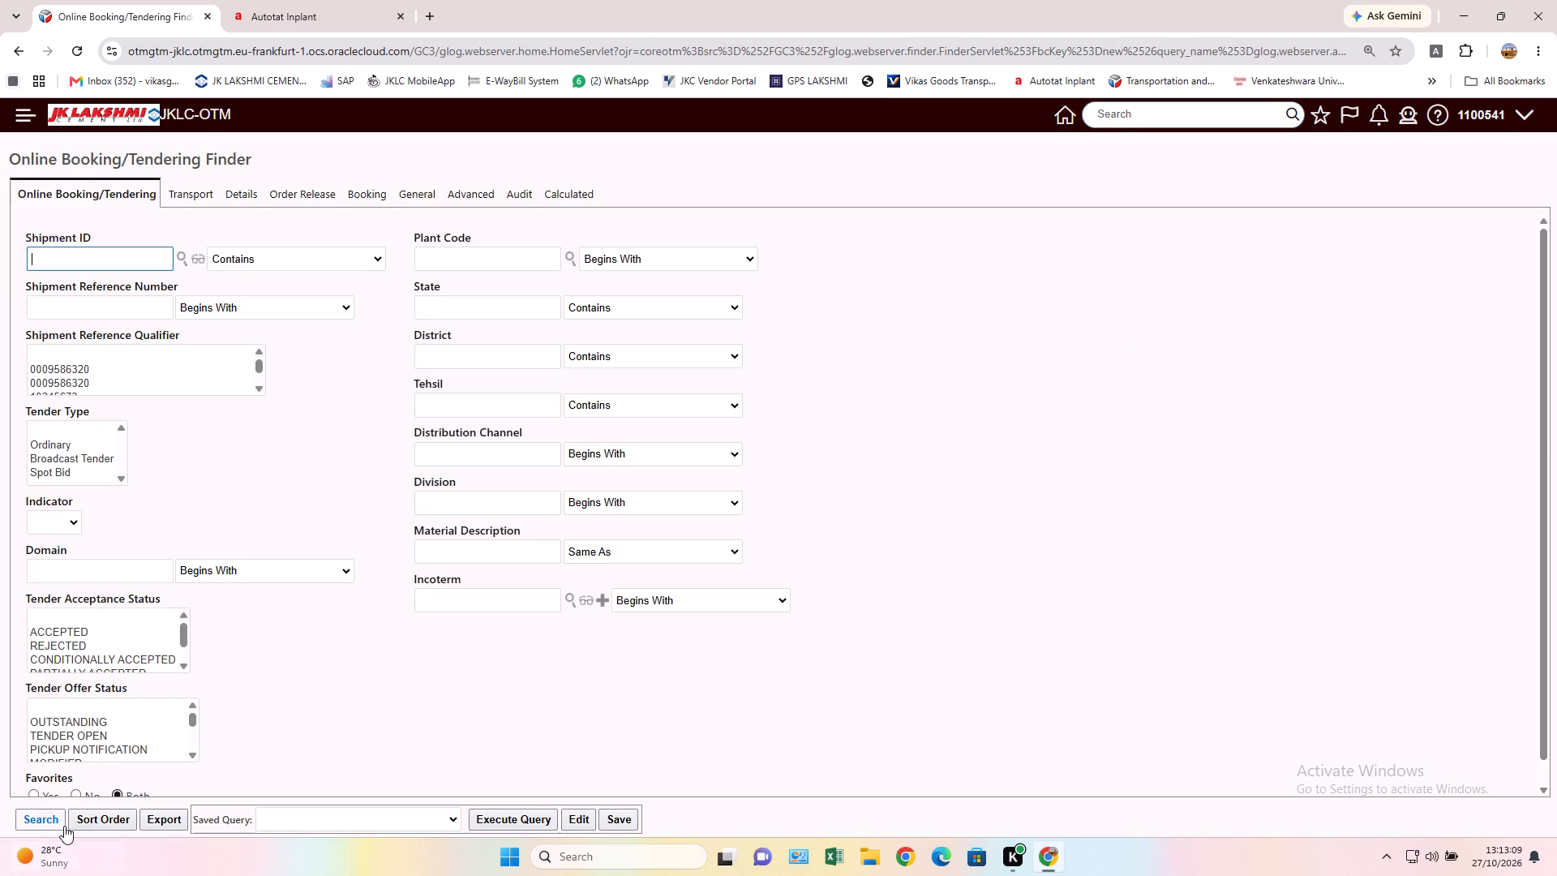
pyautogui.click(59, 820)
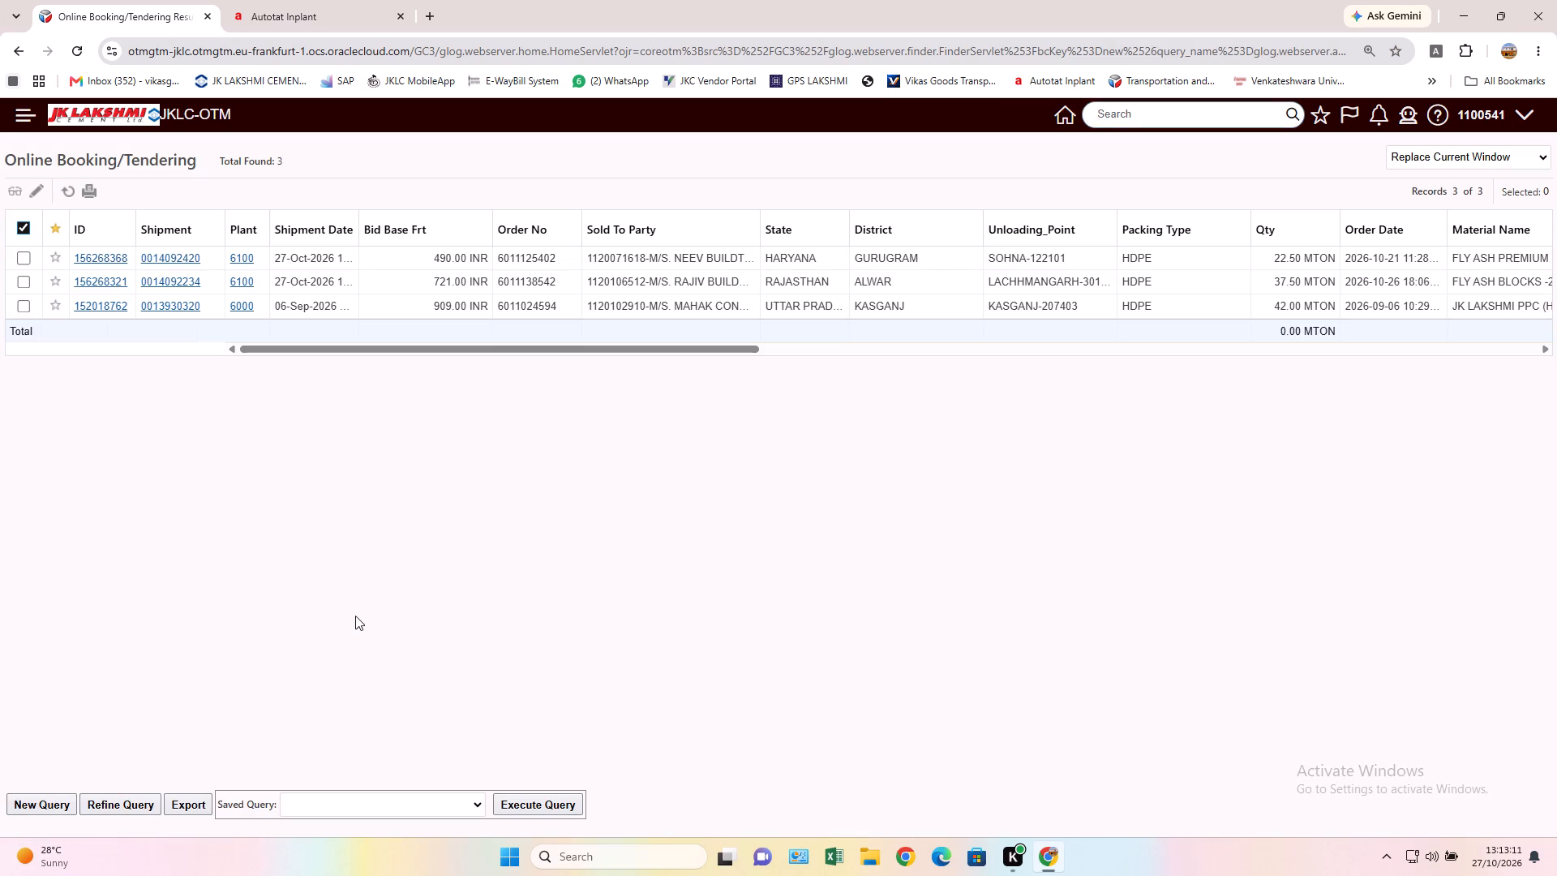
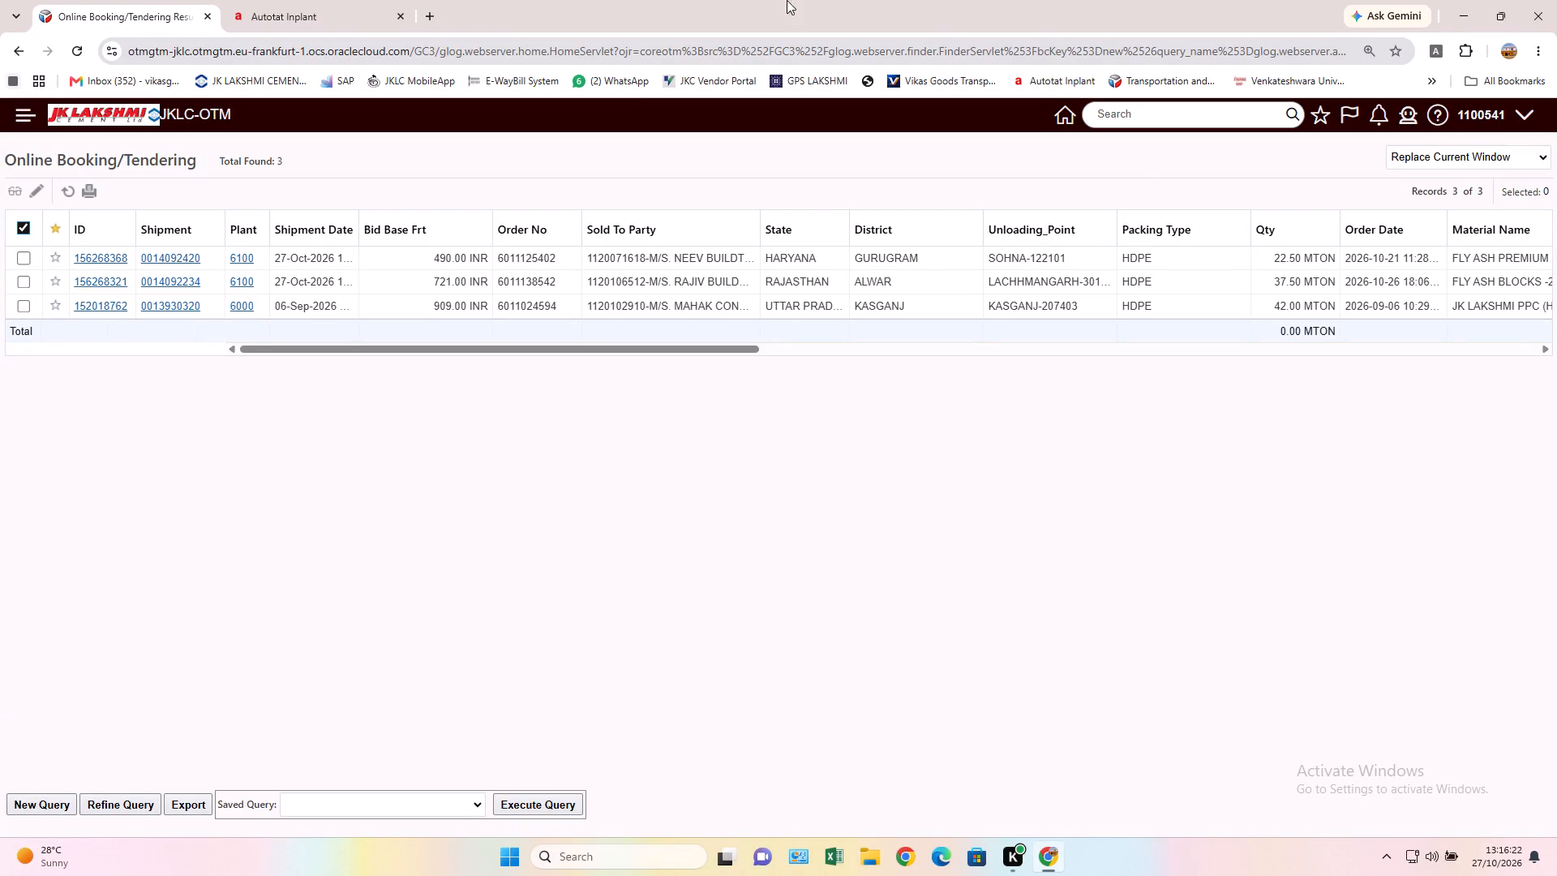
# Switch from the Online Booking/Tendering results to the Autotat Inplant direct order assignment page.
pyautogui.click(281, 13)
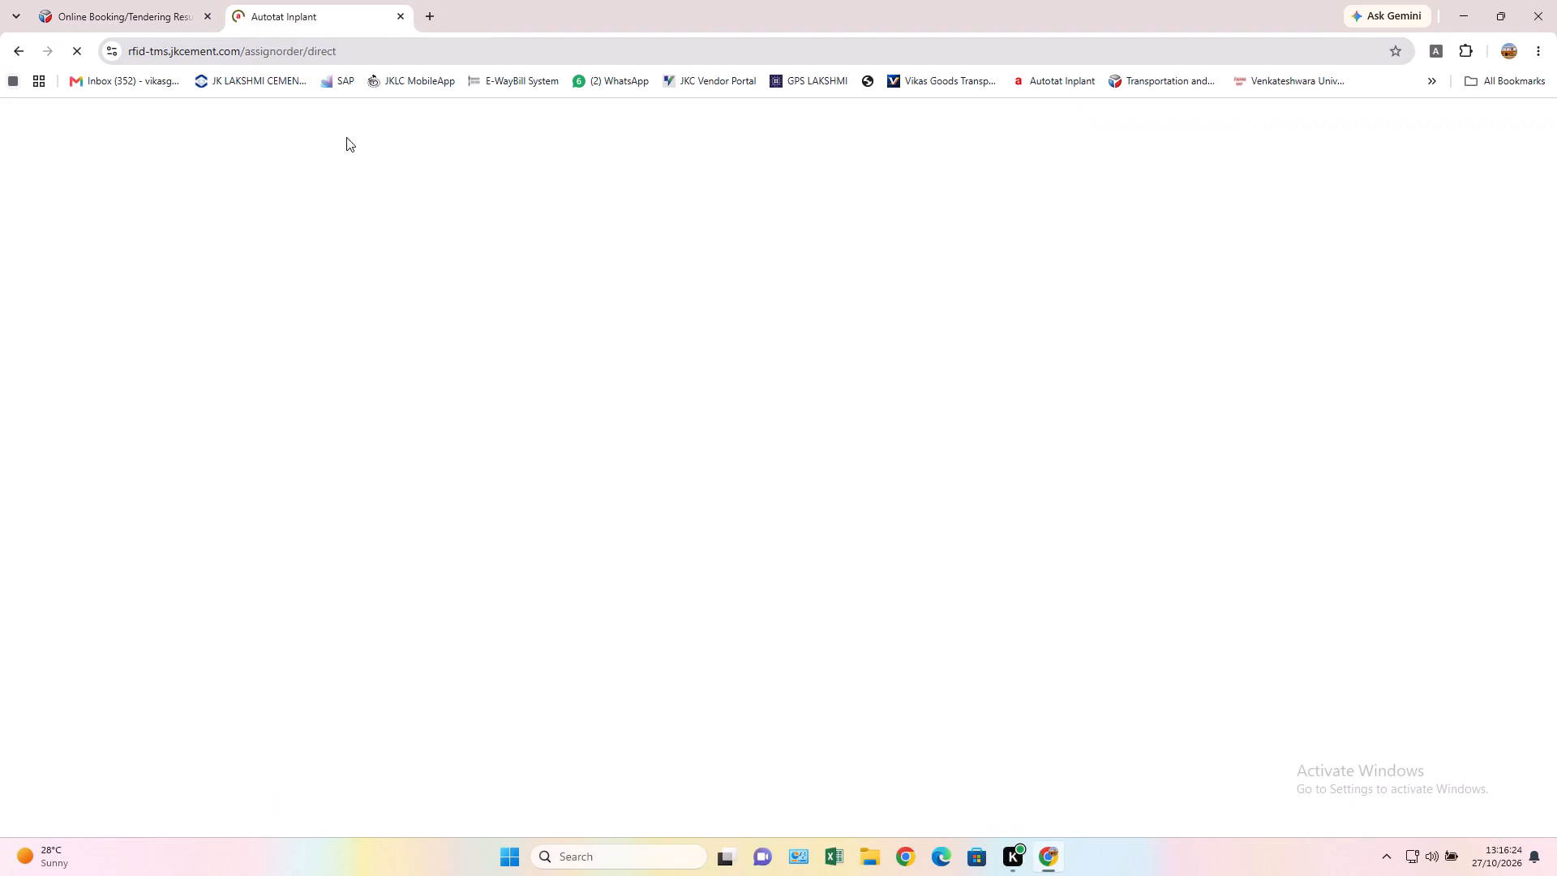
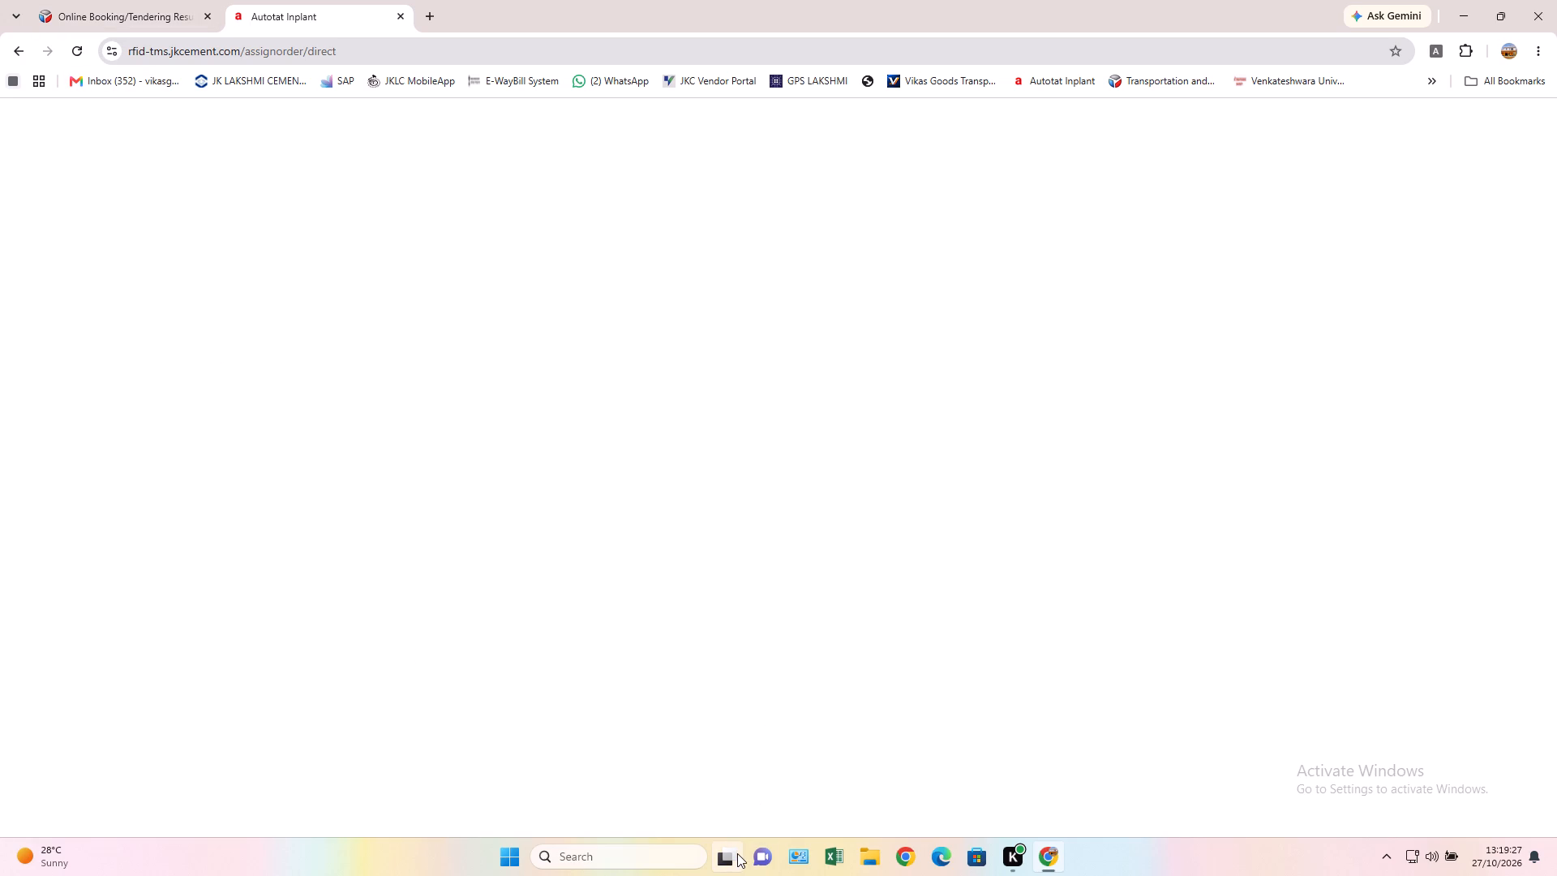
# Switch to JKLC-OTM, run an unfiltered E-bidding Tender search and sort the bookings by quantity in ascending order.
pyautogui.click(136, 0)
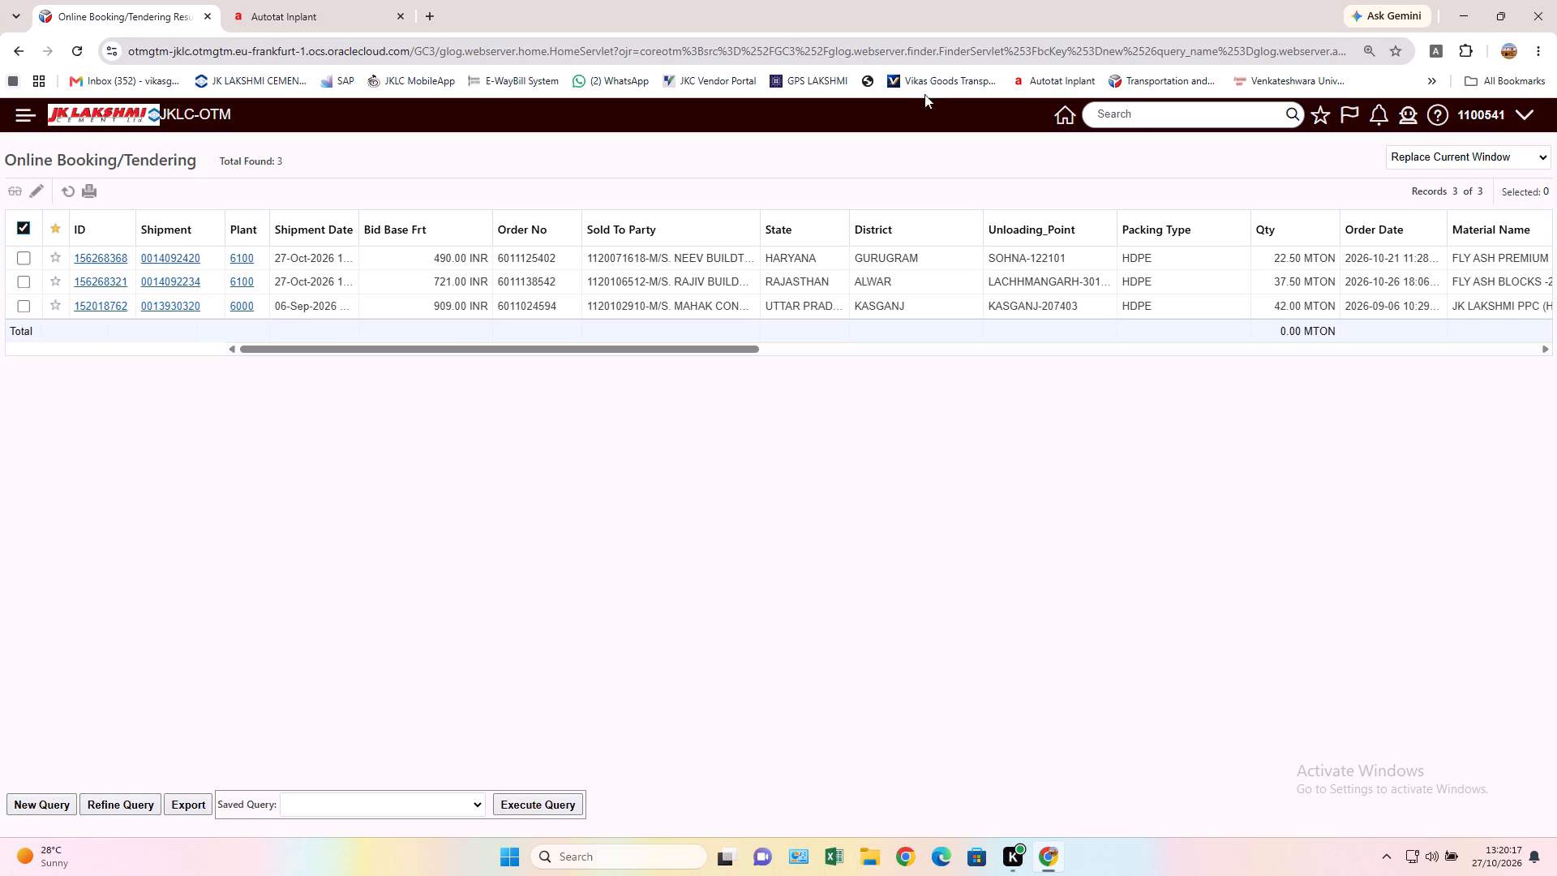
pyautogui.click(1054, 114)
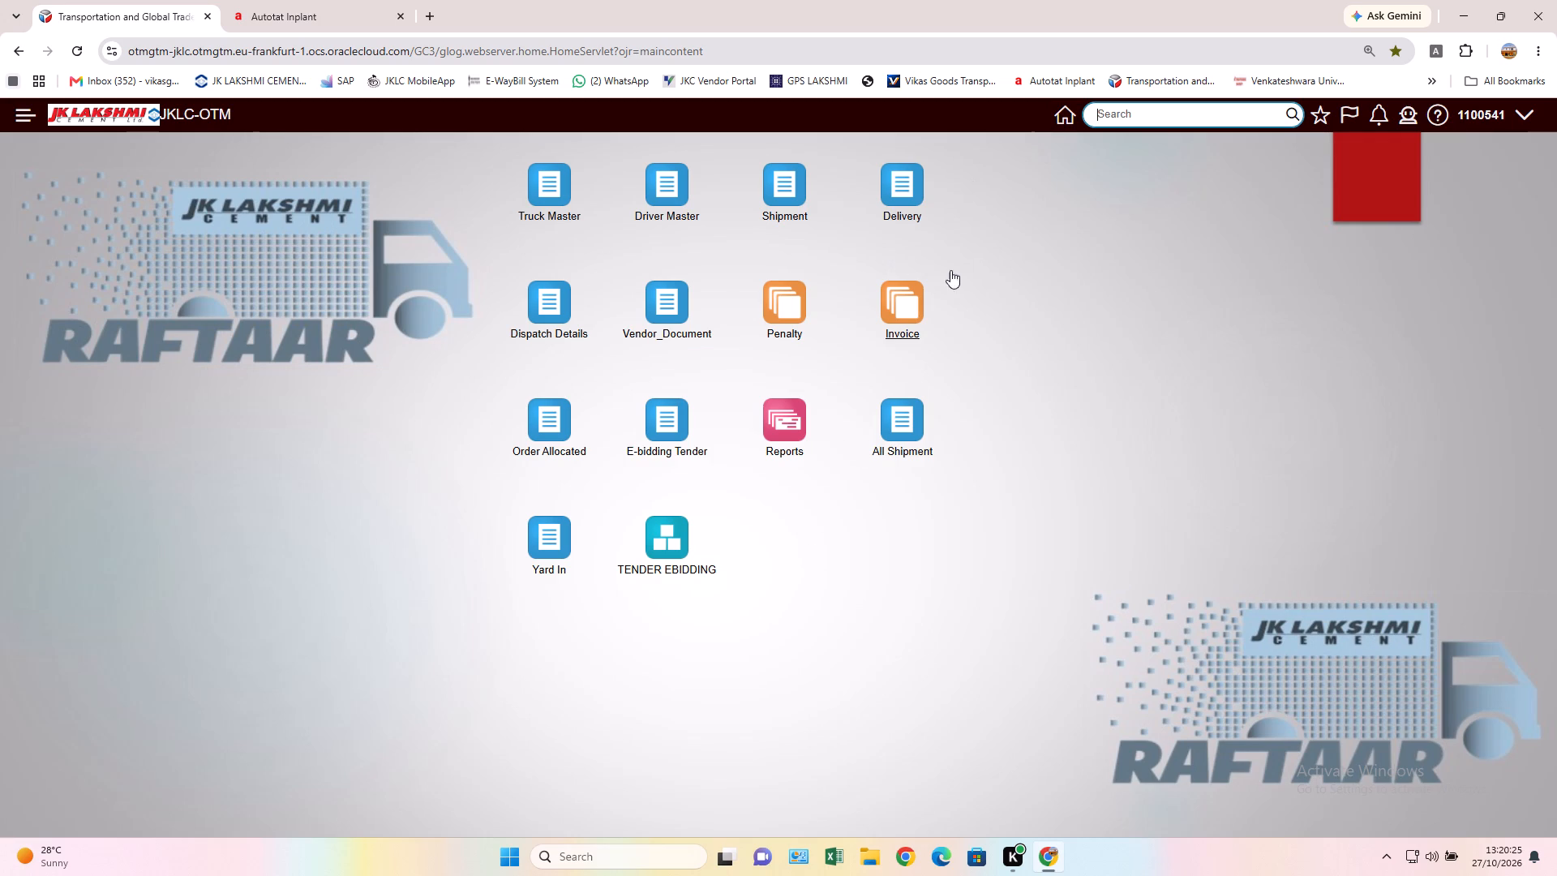
pyautogui.click(646, 410)
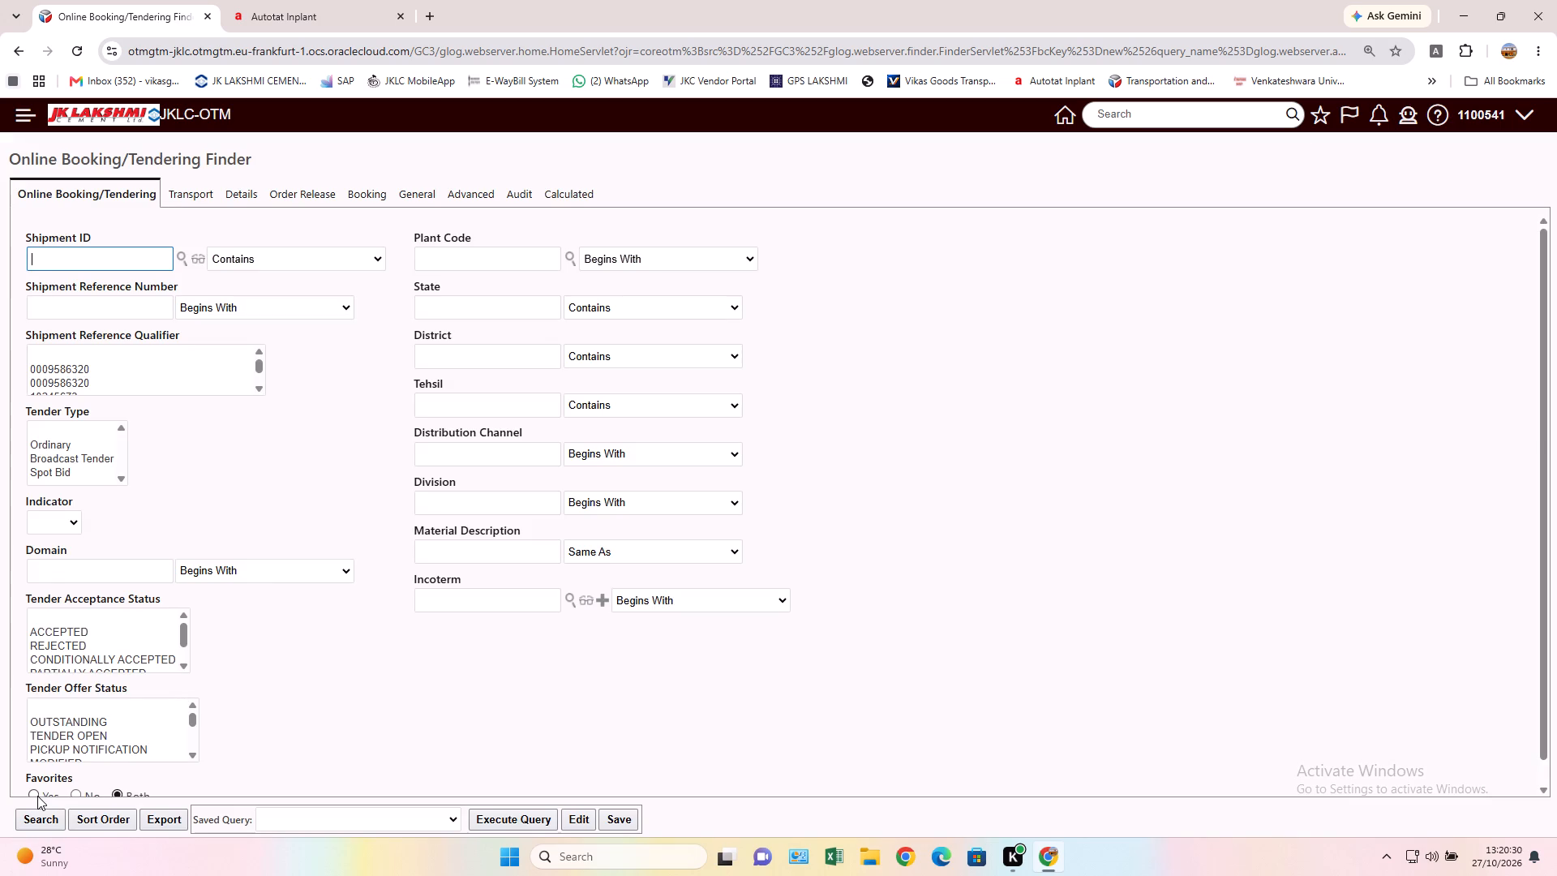
pyautogui.click(35, 823)
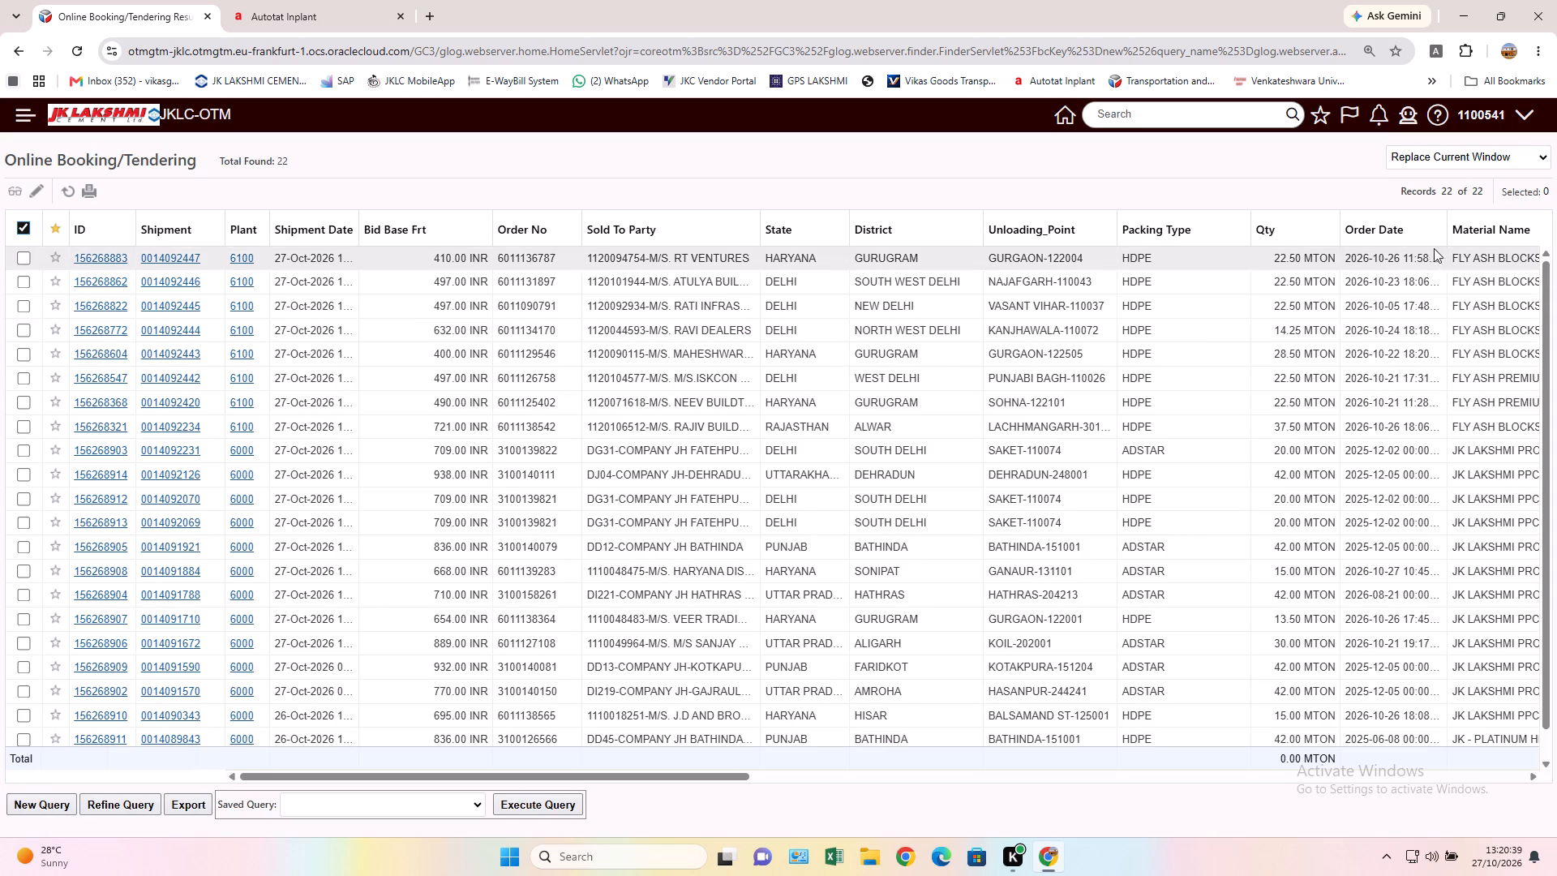
pyautogui.click(1296, 232)
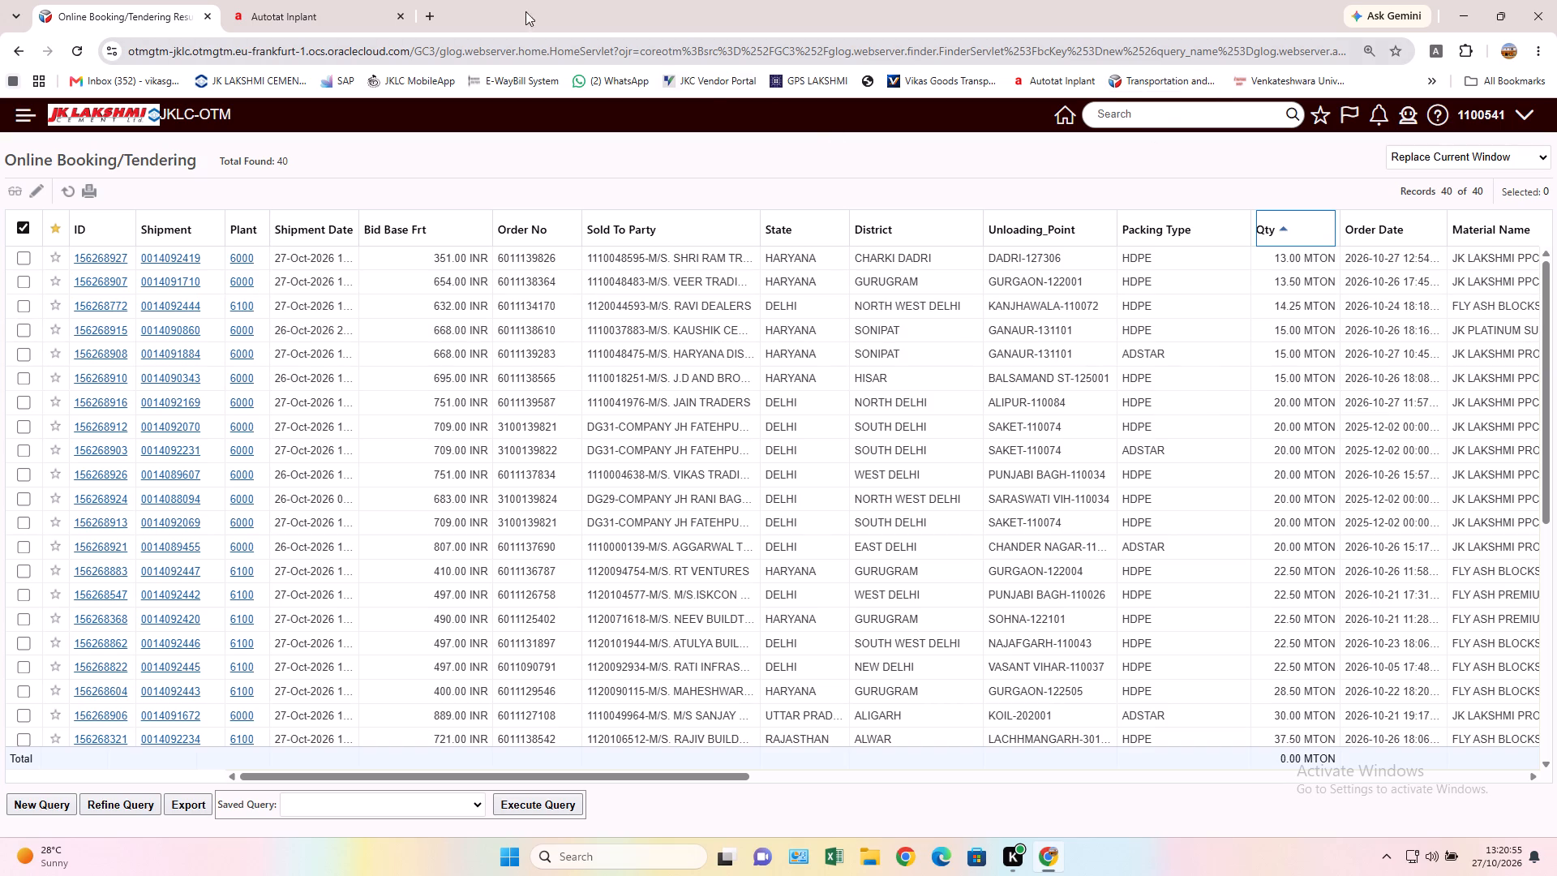
# Return to Autotat Inplant, reload the site, log out of the account and sign in again.
pyautogui.click(290, 11)
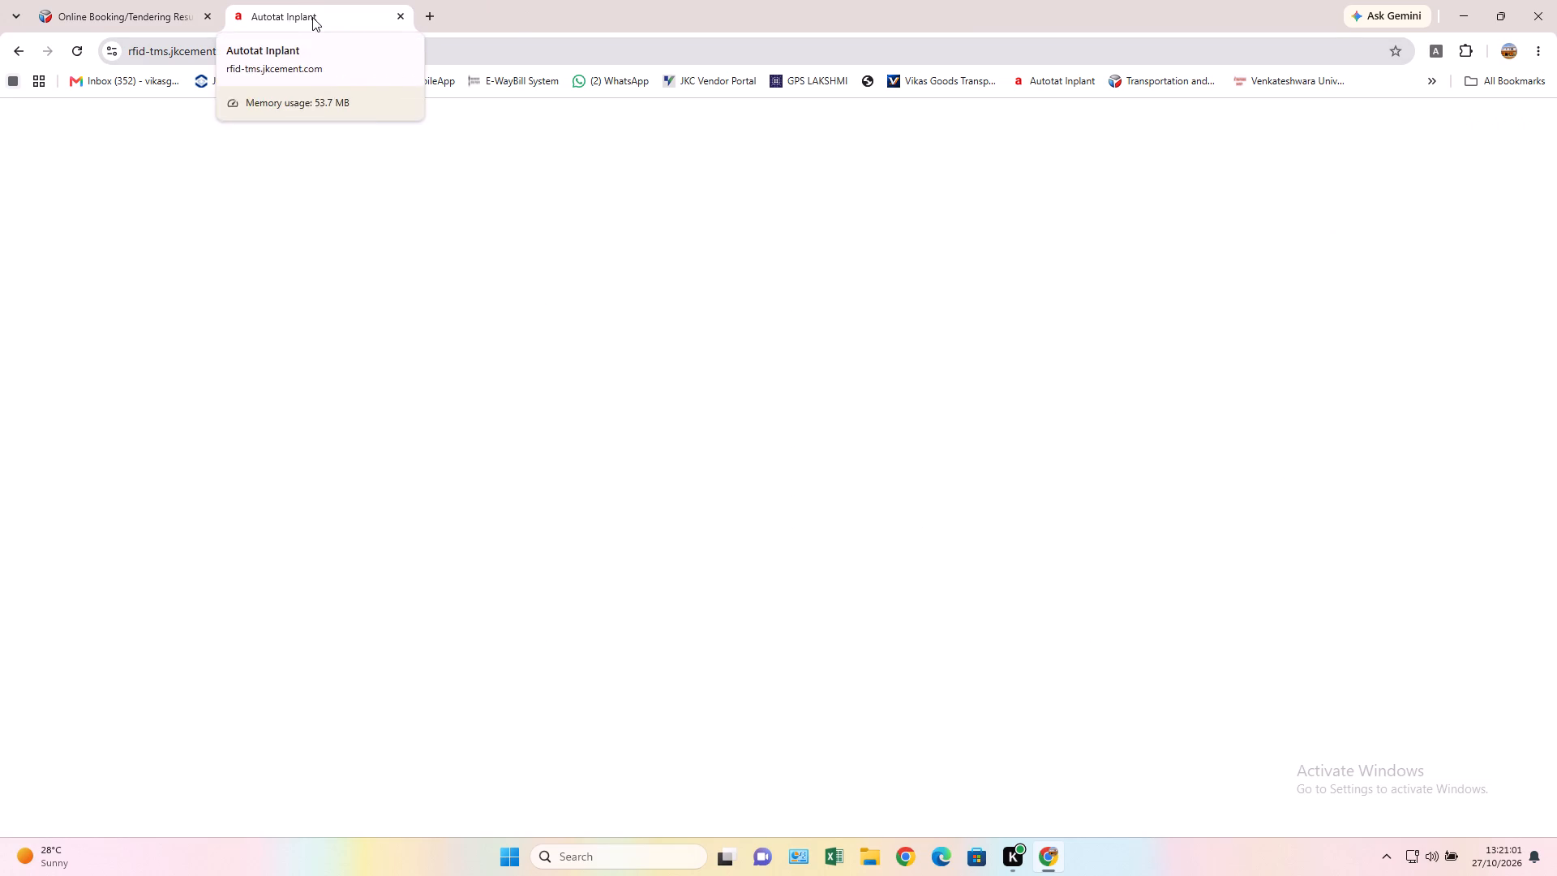
pyautogui.click(1031, 78)
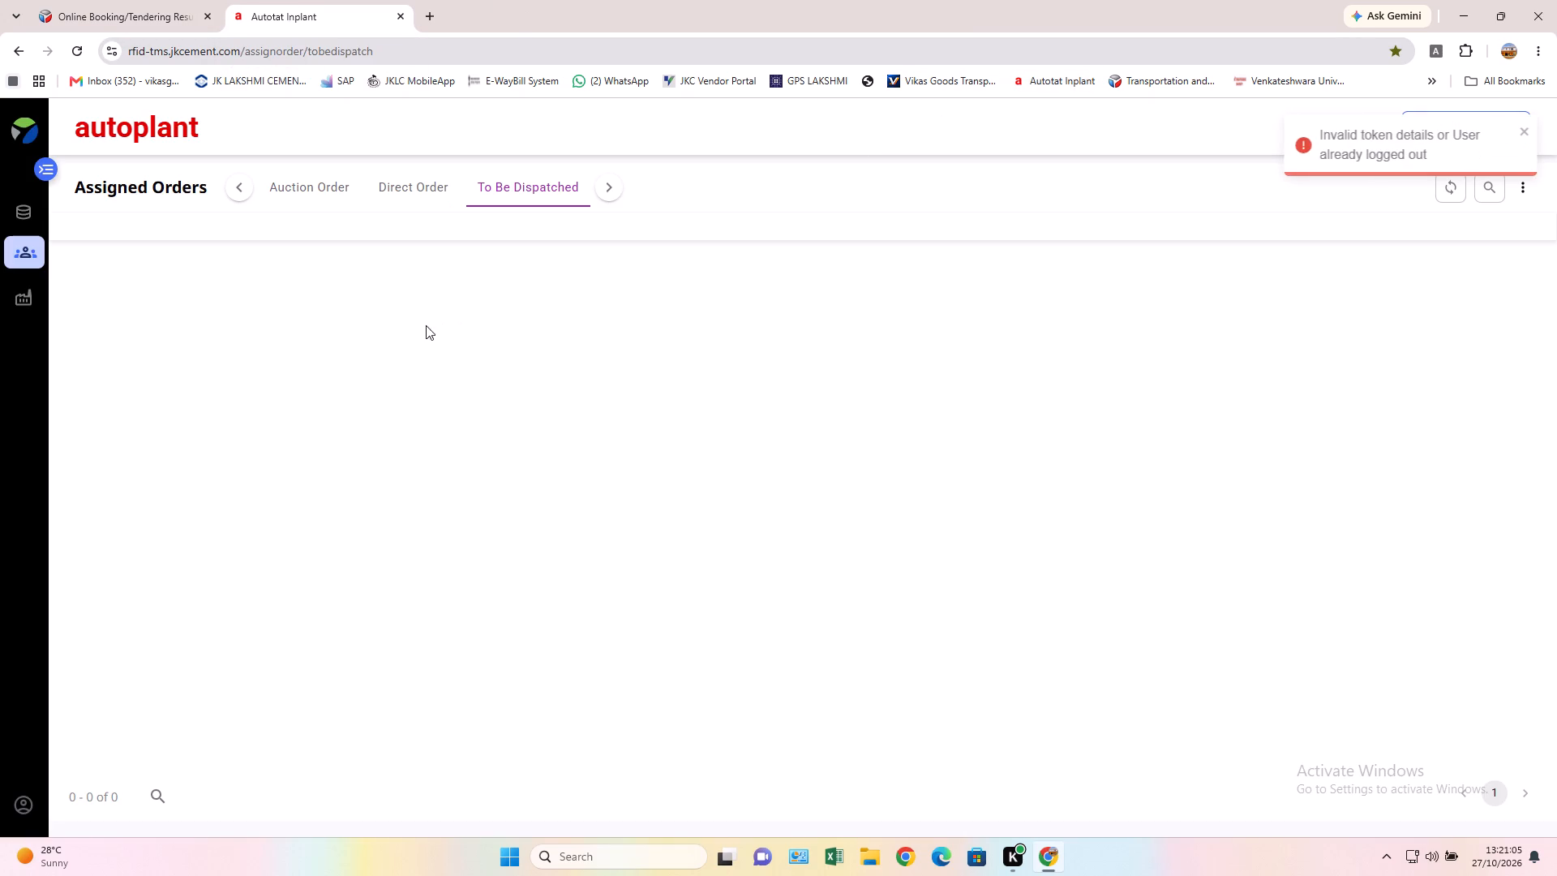
pyautogui.click(425, 180)
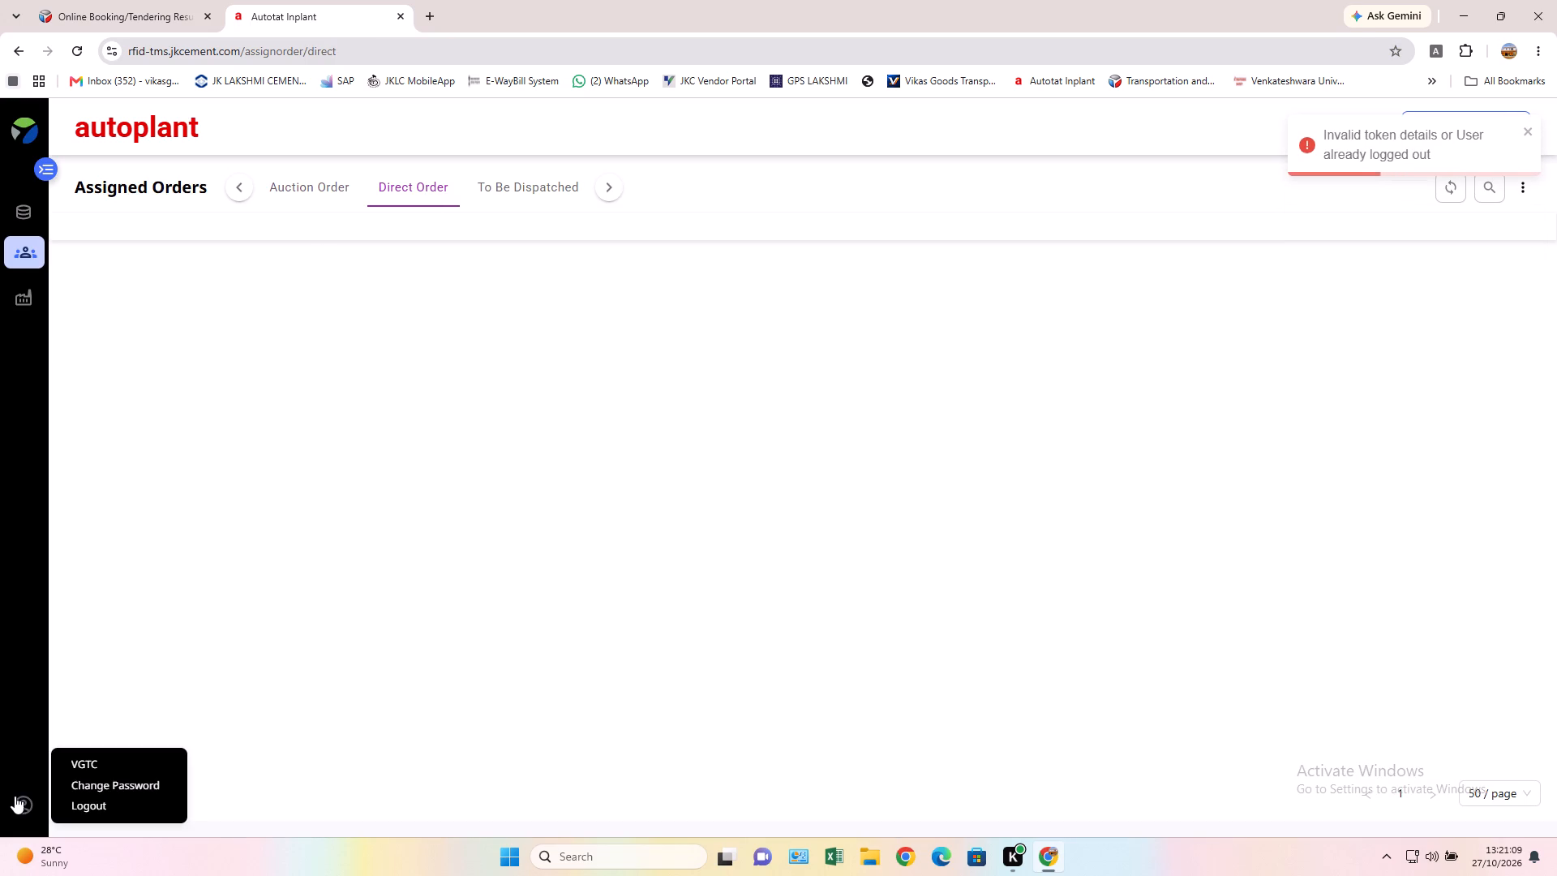
pyautogui.click(95, 806)
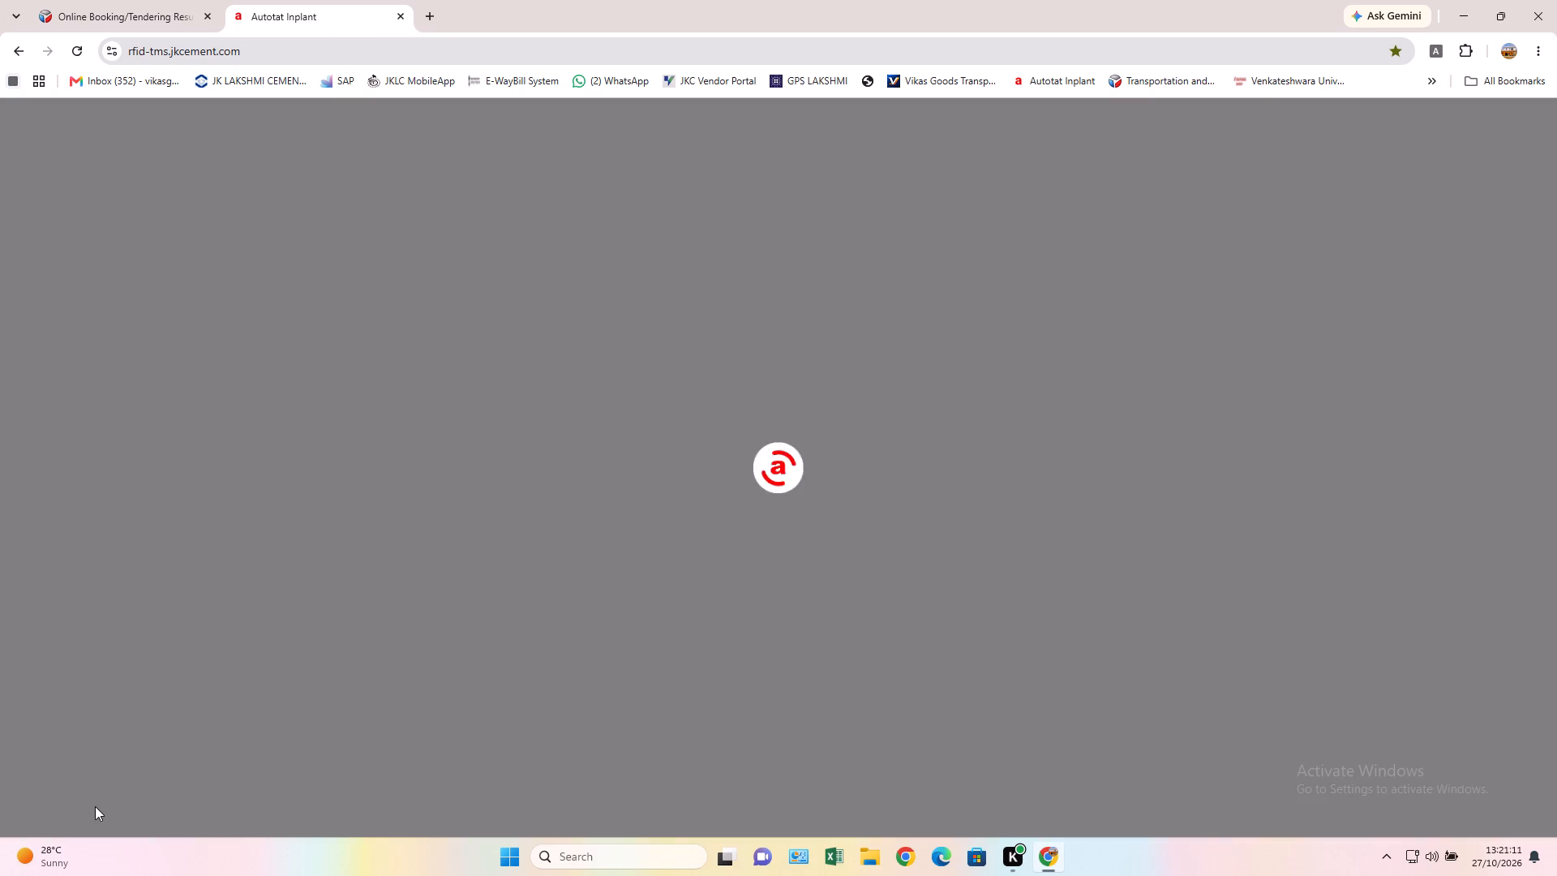
pyautogui.click(332, 573)
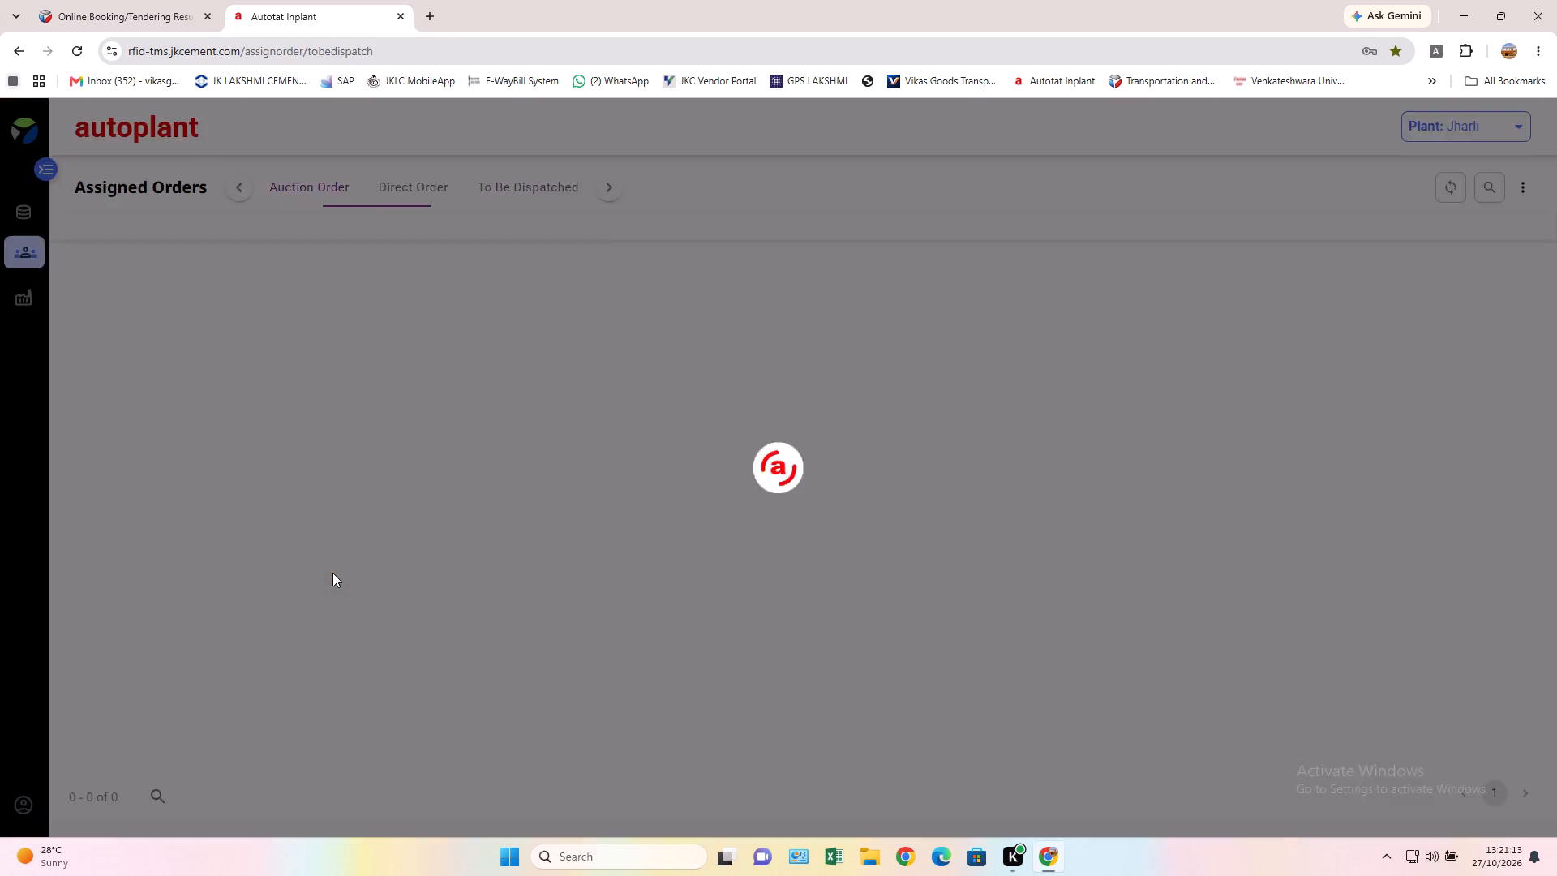
# Open the direct orders assigned for the Jharli plant and refresh the list repeatedly.
pyautogui.click(417, 177)
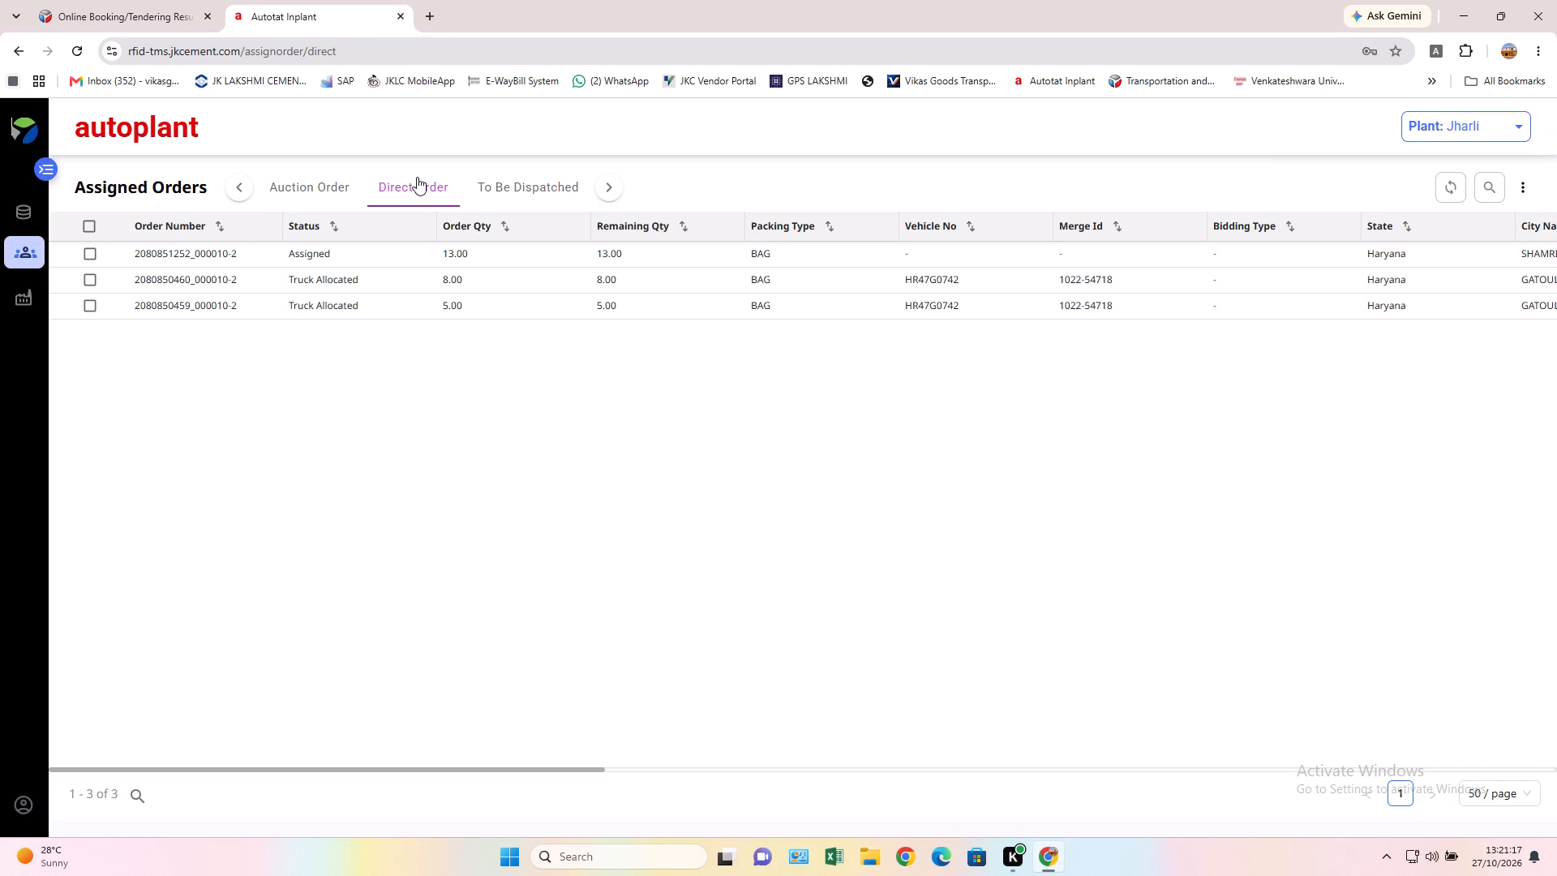
pyautogui.click(1443, 191)
pyautogui.tripleClick(1443, 191)
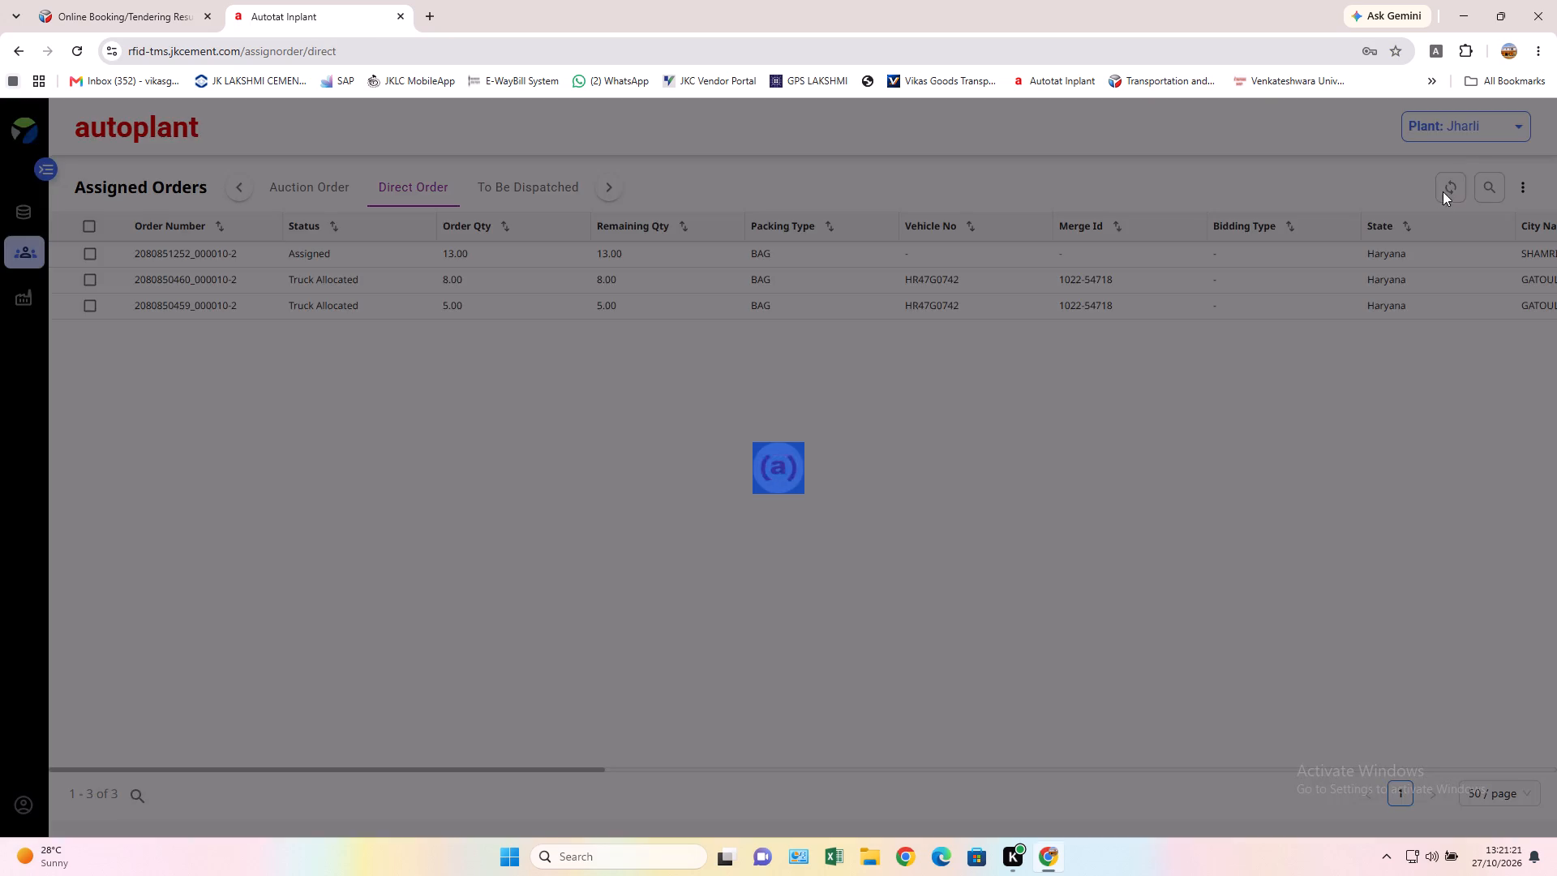
pyautogui.tripleClick(1443, 191)
pyautogui.tripleClick(1443, 191)
pyautogui.tripleClick(1443, 191)
pyautogui.tripleClick(1443, 191)
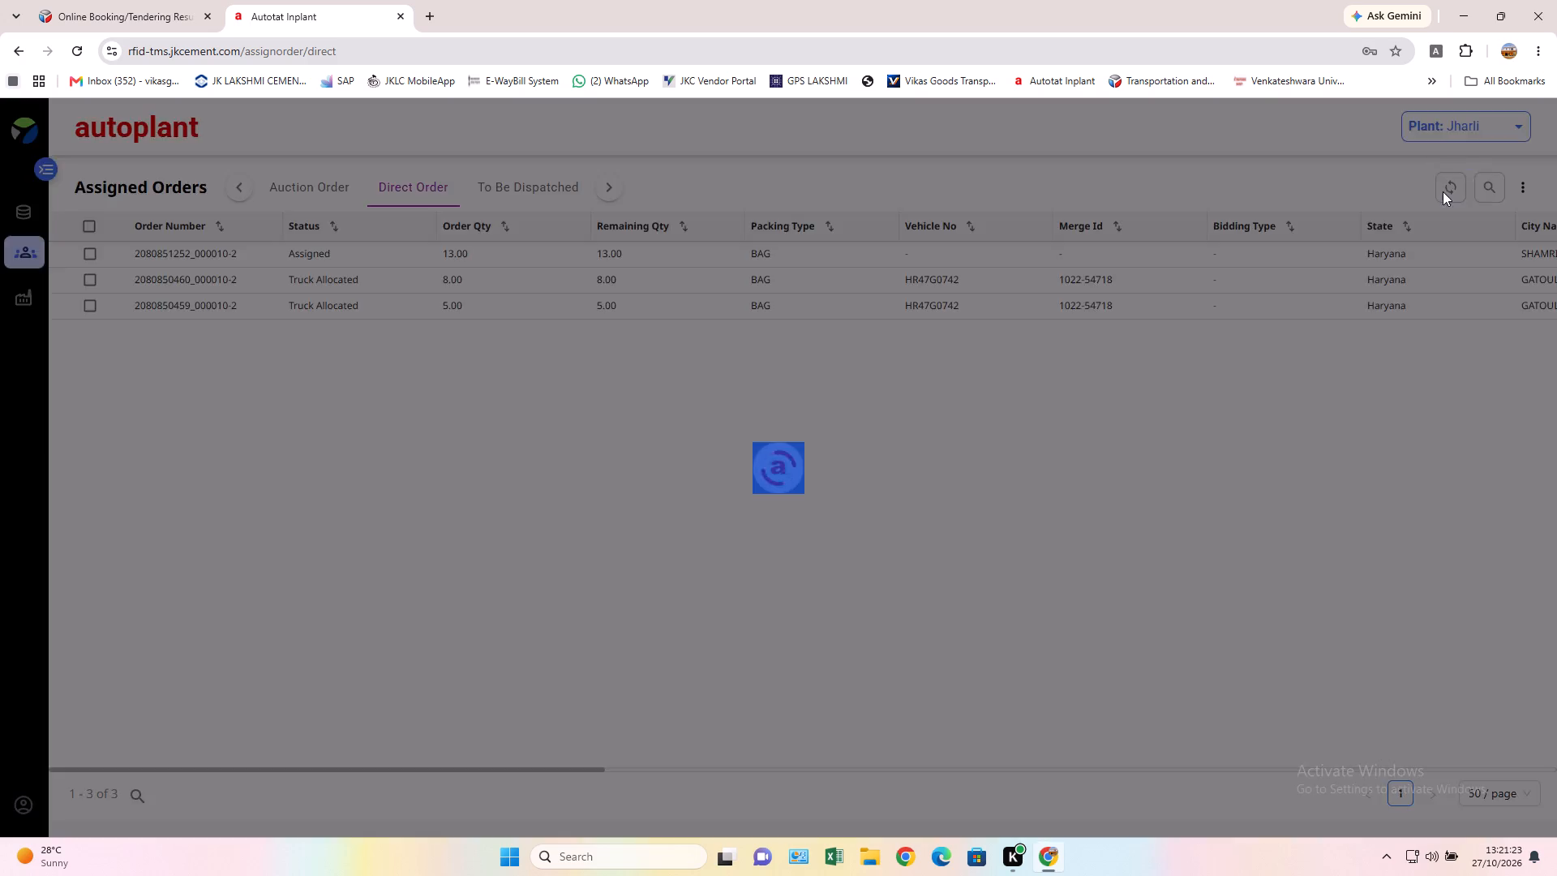
pyautogui.tripleClick(1443, 191)
pyautogui.tripleClick(1443, 191)
pyautogui.tripleClick(1443, 191)
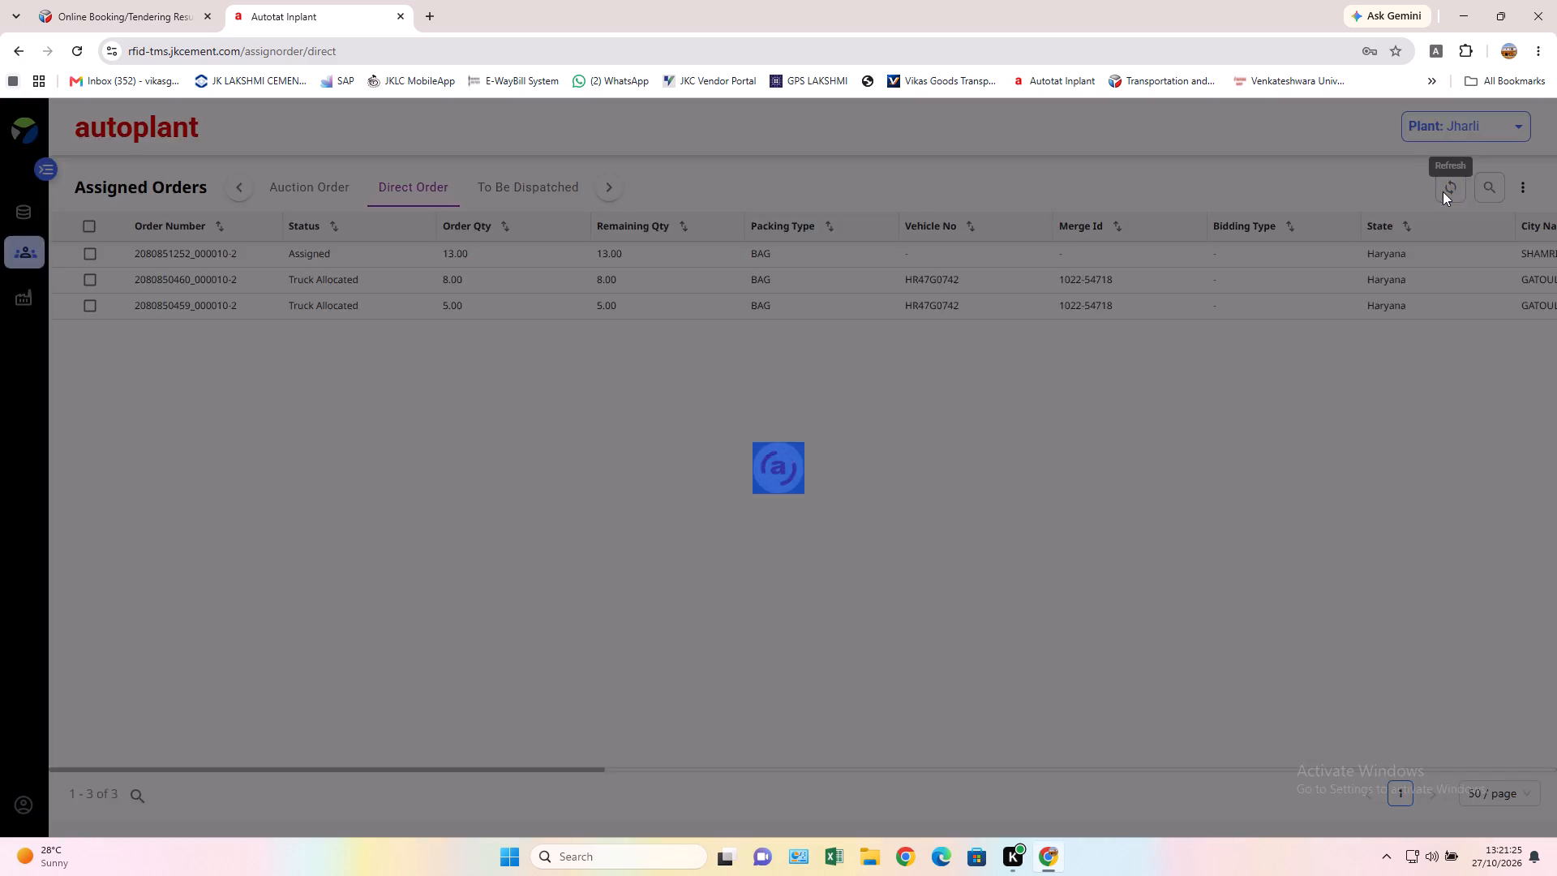
pyautogui.click(1442, 191)
pyautogui.tripleClick(1442, 191)
pyautogui.tripleClick(1442, 191)
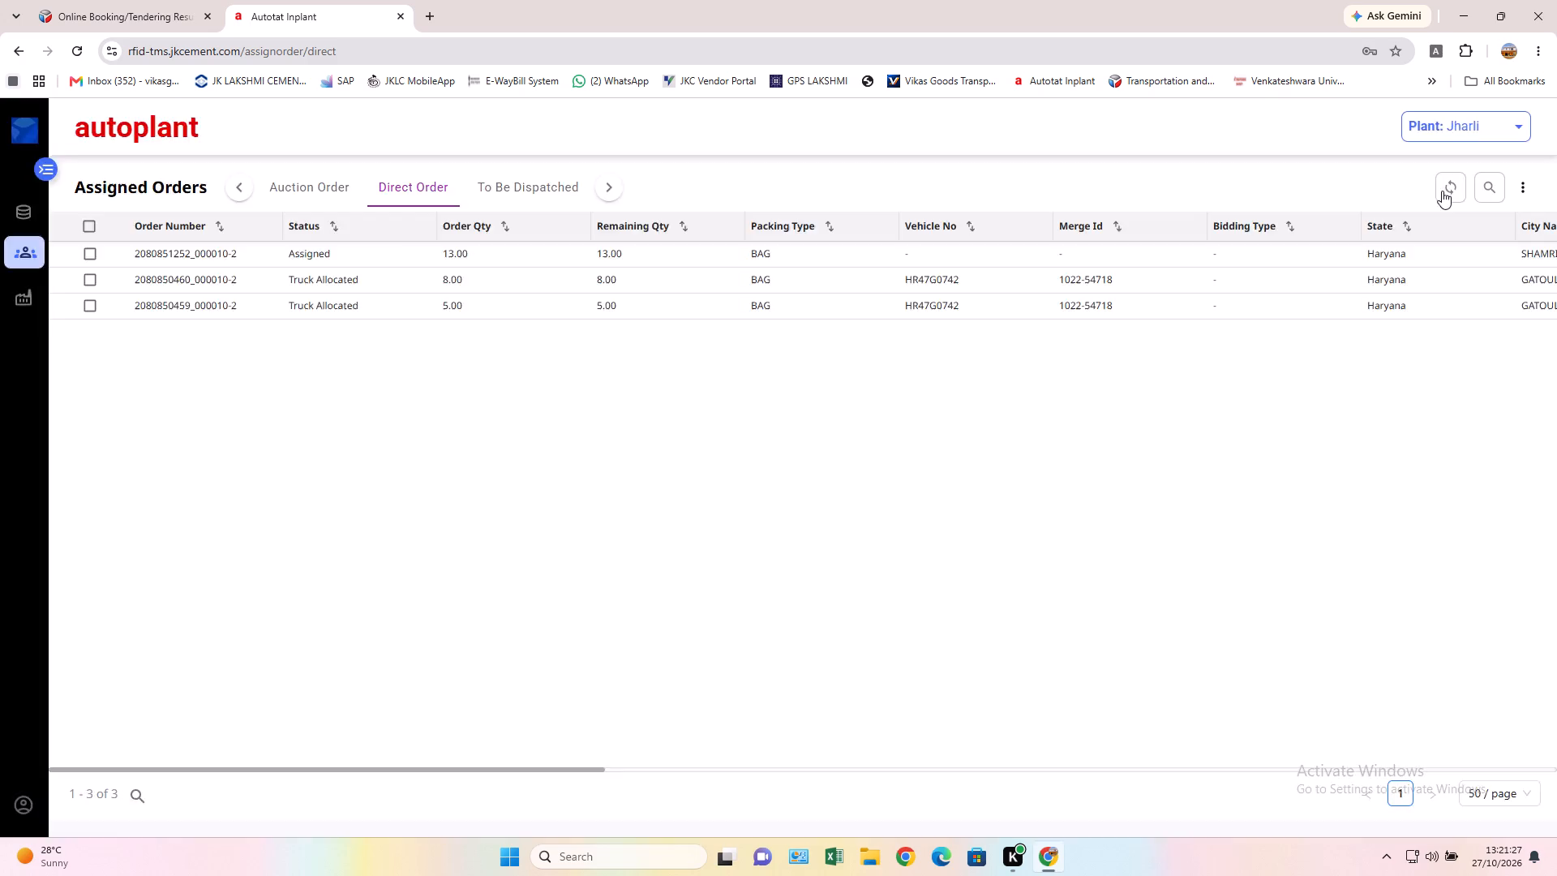
pyautogui.click(1442, 191)
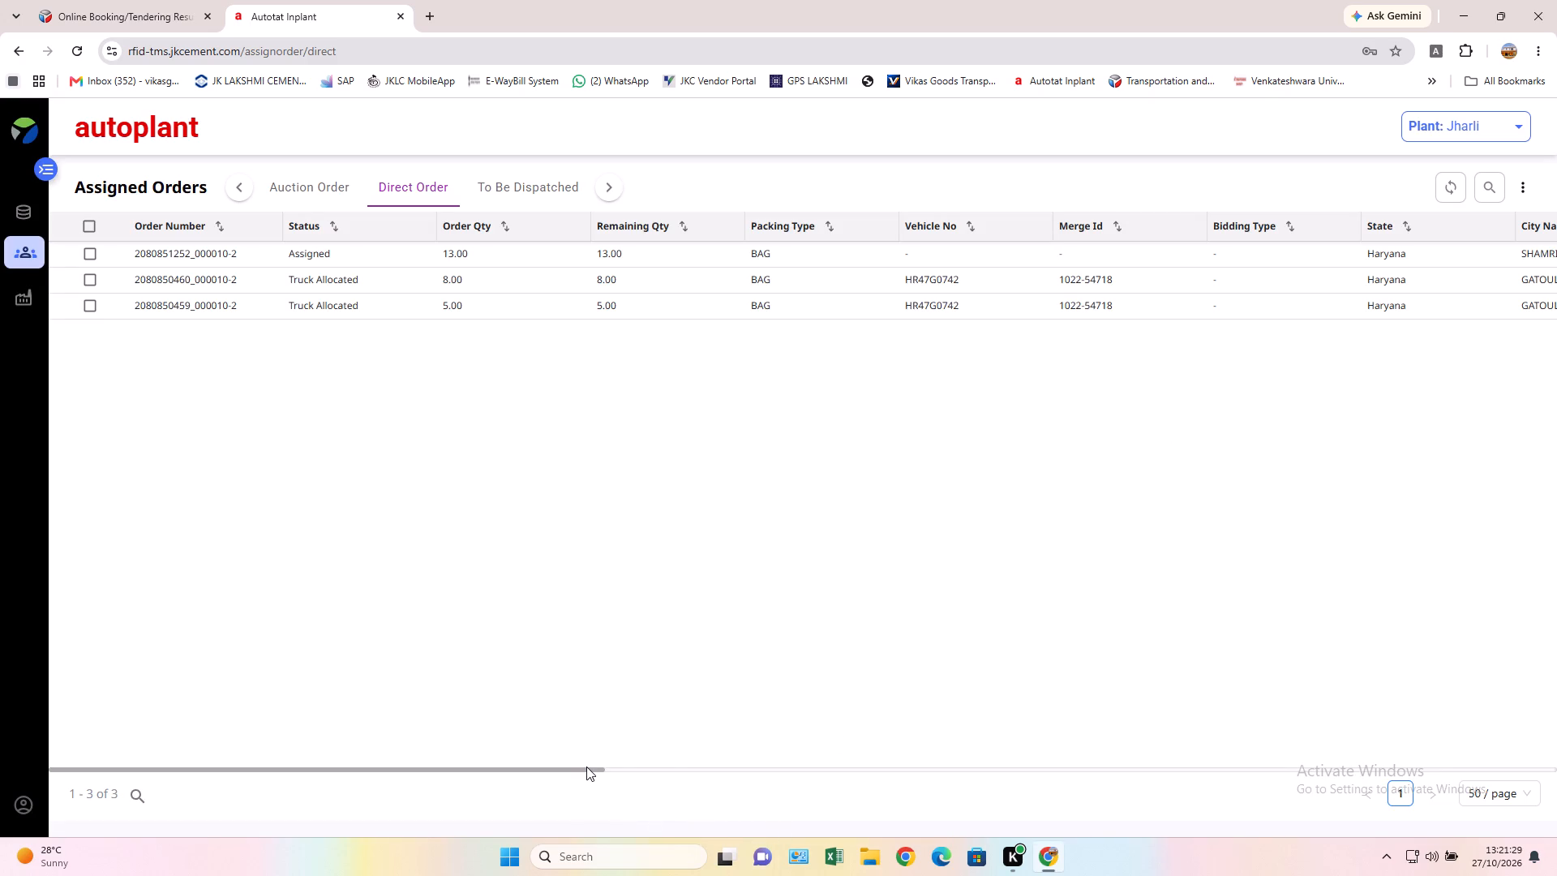
# Examine the direct orders' destination, material, freight, customer and ship-to party columns.
pyautogui.moveTo(586, 766); pyautogui.dragTo(676, 776)
pyautogui.moveTo(592, 767); pyautogui.dragTo(598, 766)
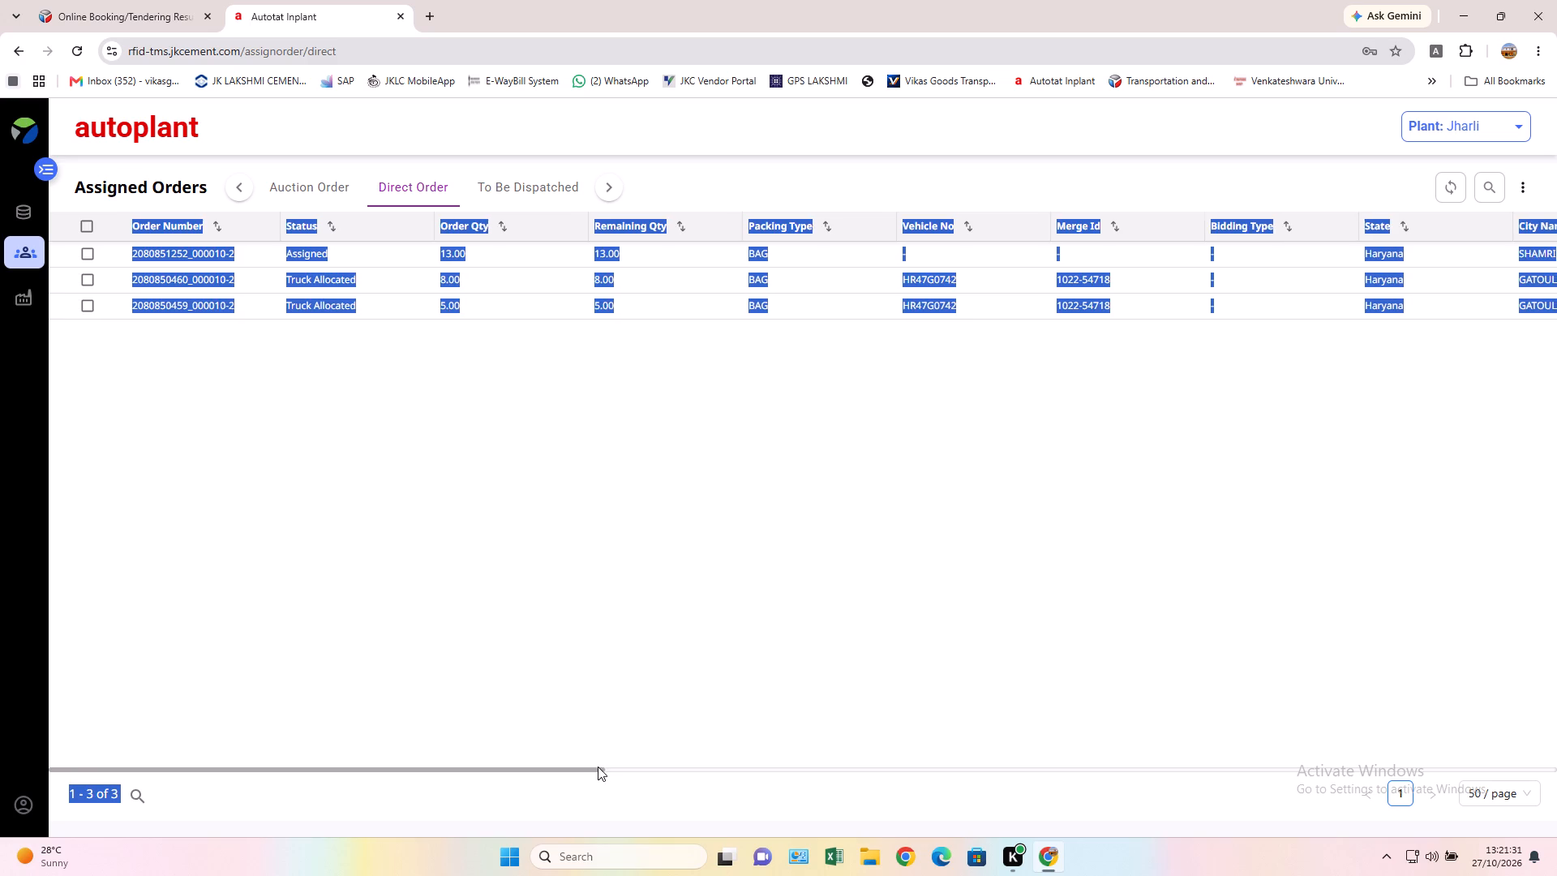
pyautogui.moveTo(598, 766); pyautogui.dragTo(623, 771)
pyautogui.moveTo(623, 771); pyautogui.dragTo(831, 796)
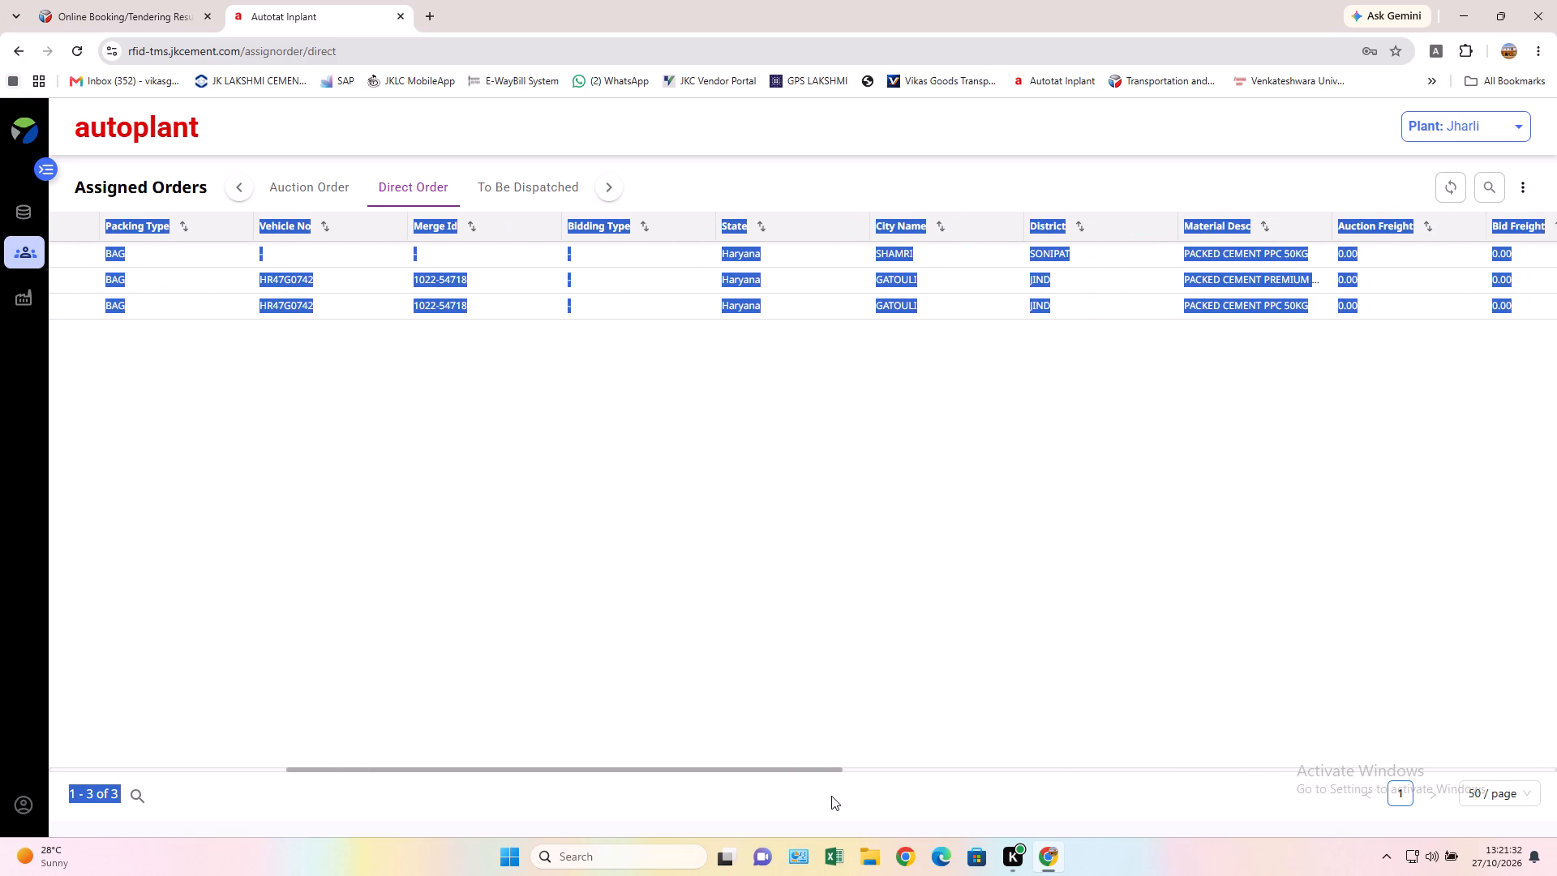
pyautogui.moveTo(831, 796); pyautogui.dragTo(990, 802)
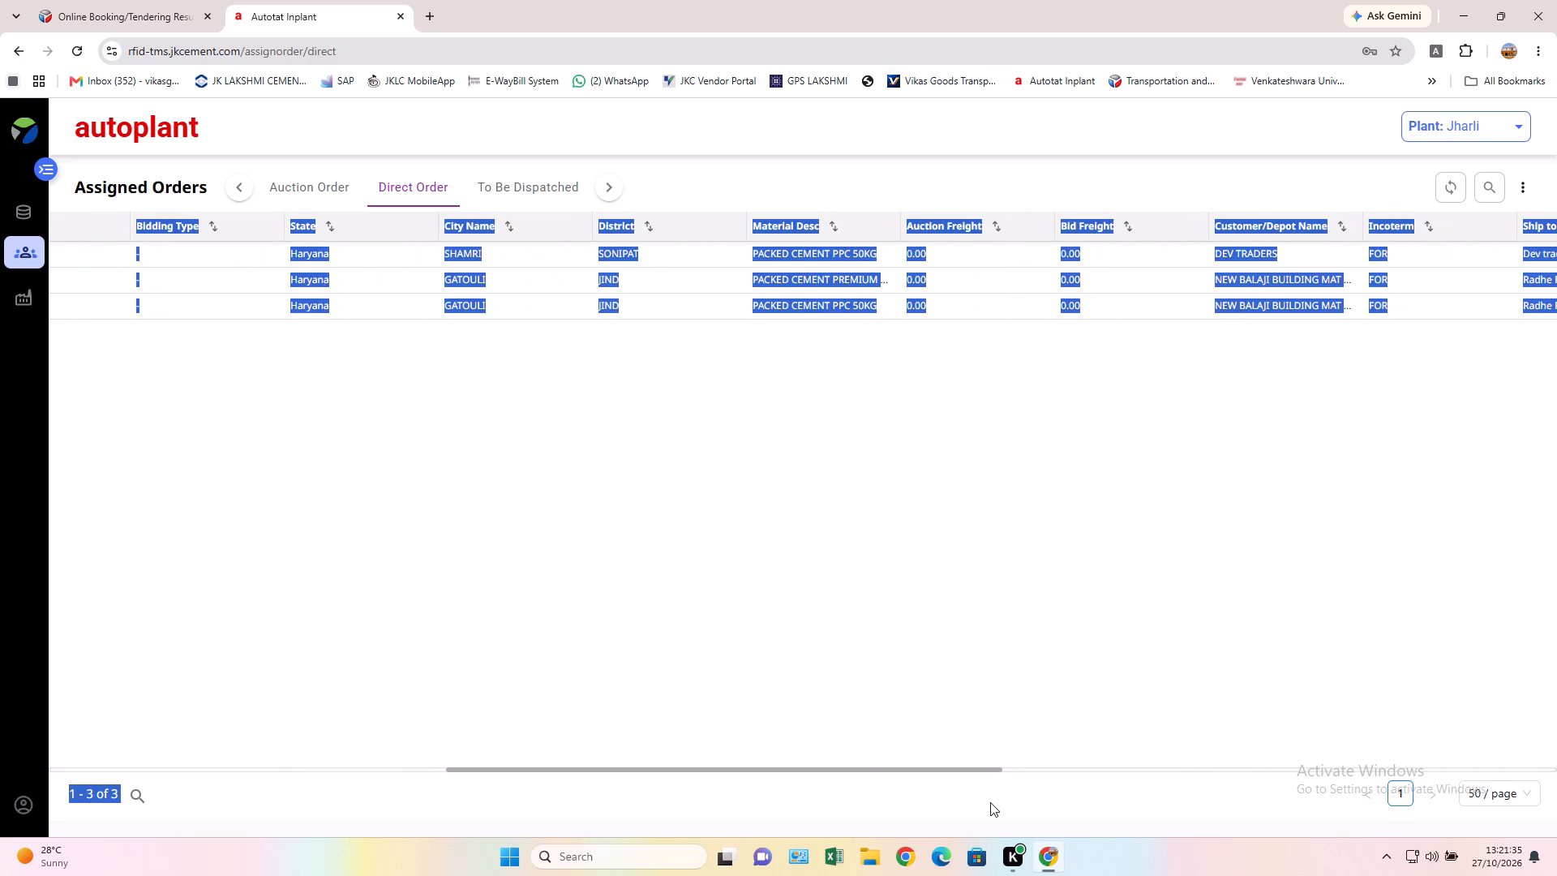
pyautogui.moveTo(990, 802); pyautogui.dragTo(1127, 784)
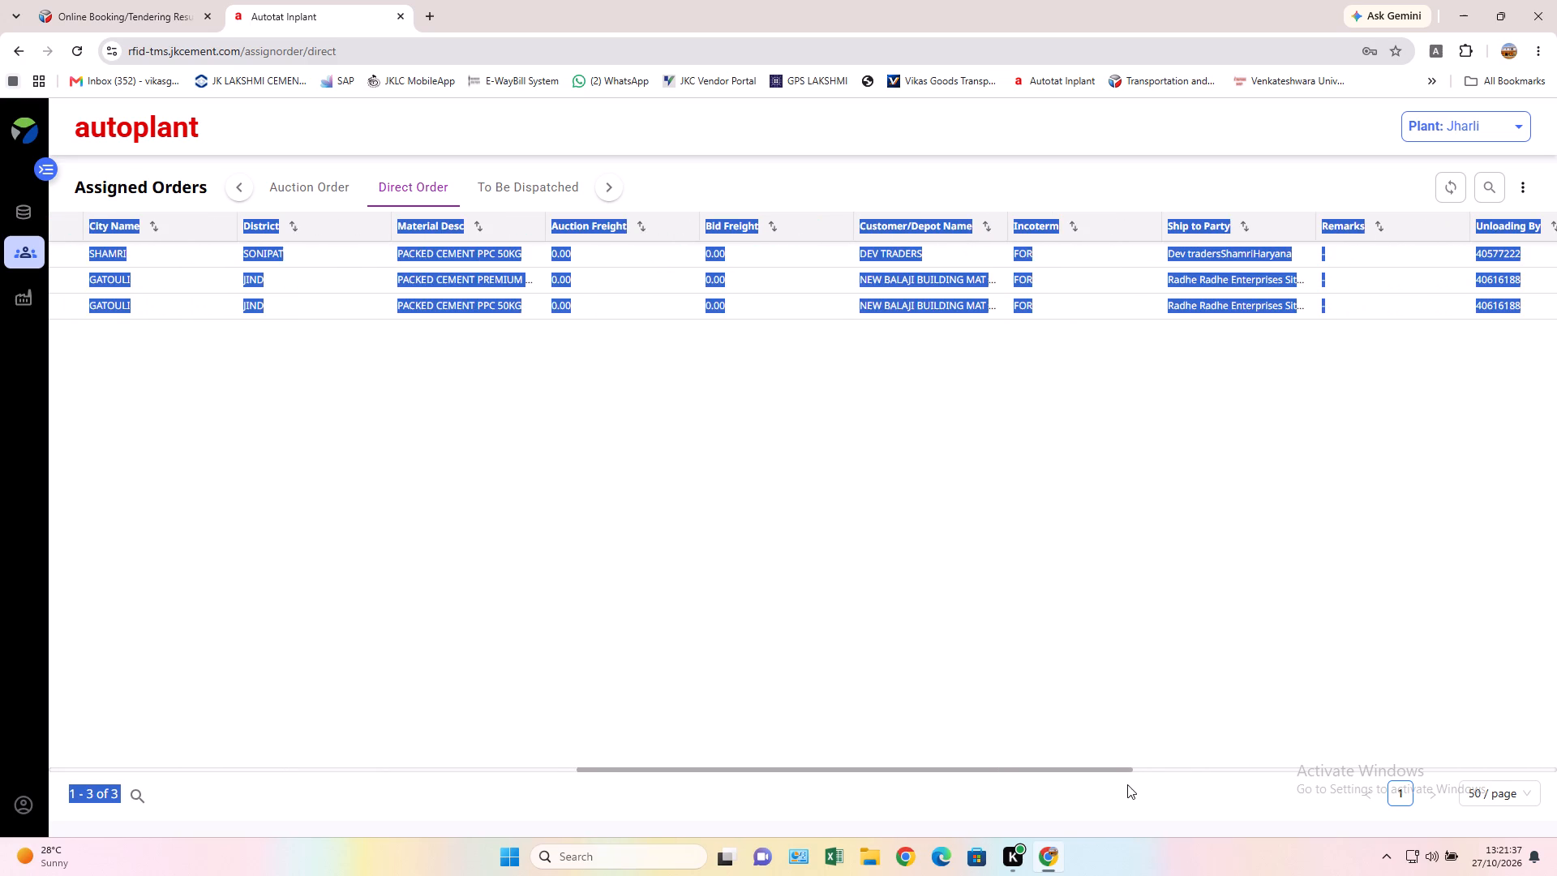
pyautogui.moveTo(1127, 784); pyautogui.dragTo(161, 665)
# Show the auction orders that are yet to start and sort them by customer/depot name in ascending order.
pyautogui.click(317, 188)
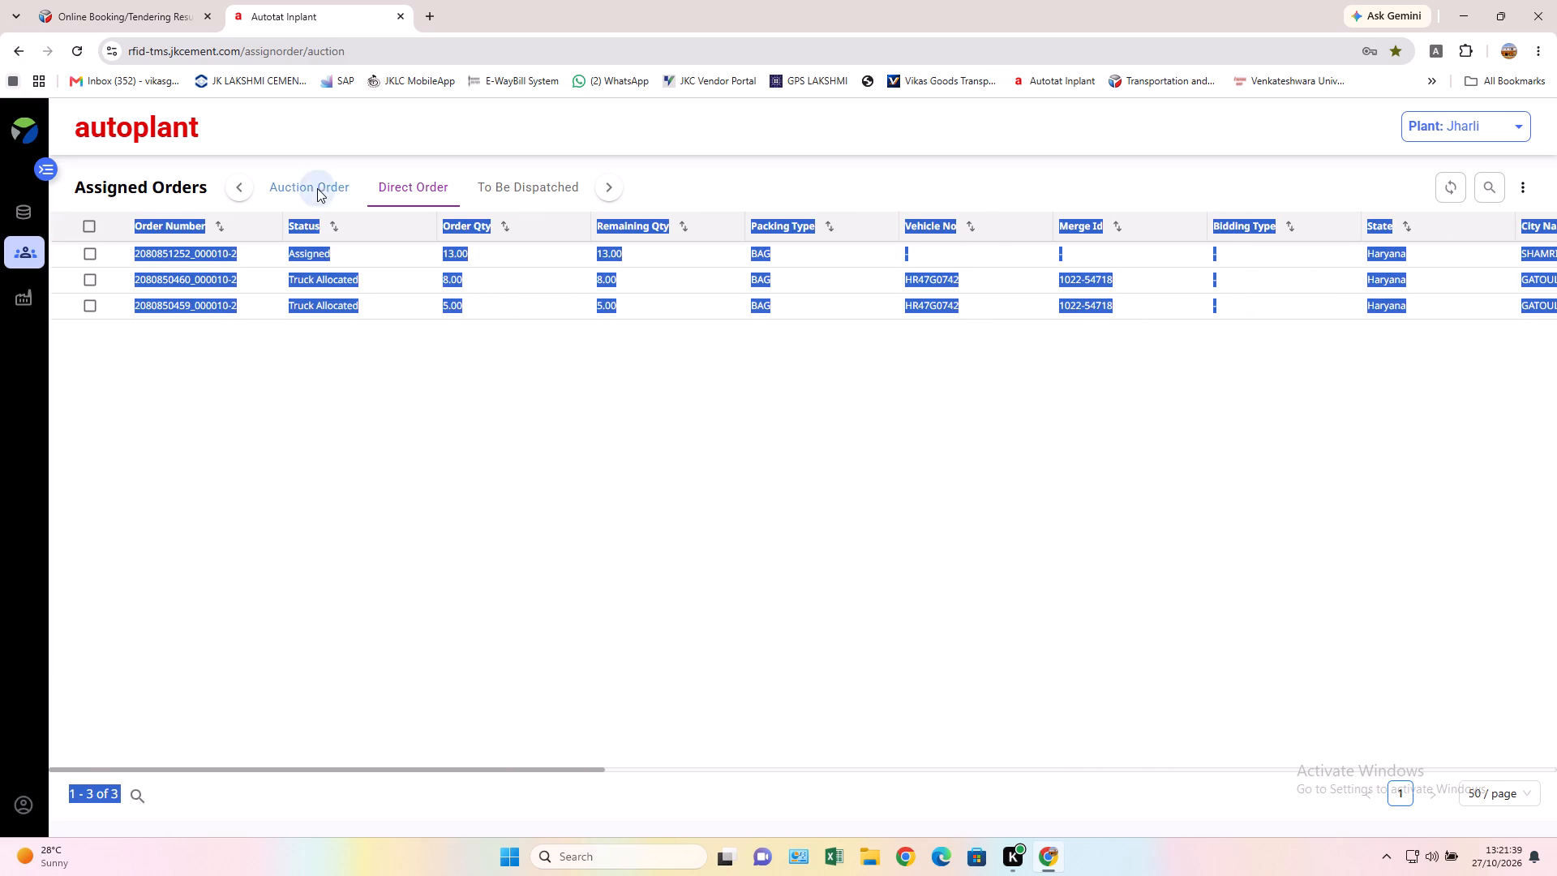
pyautogui.click(881, 278)
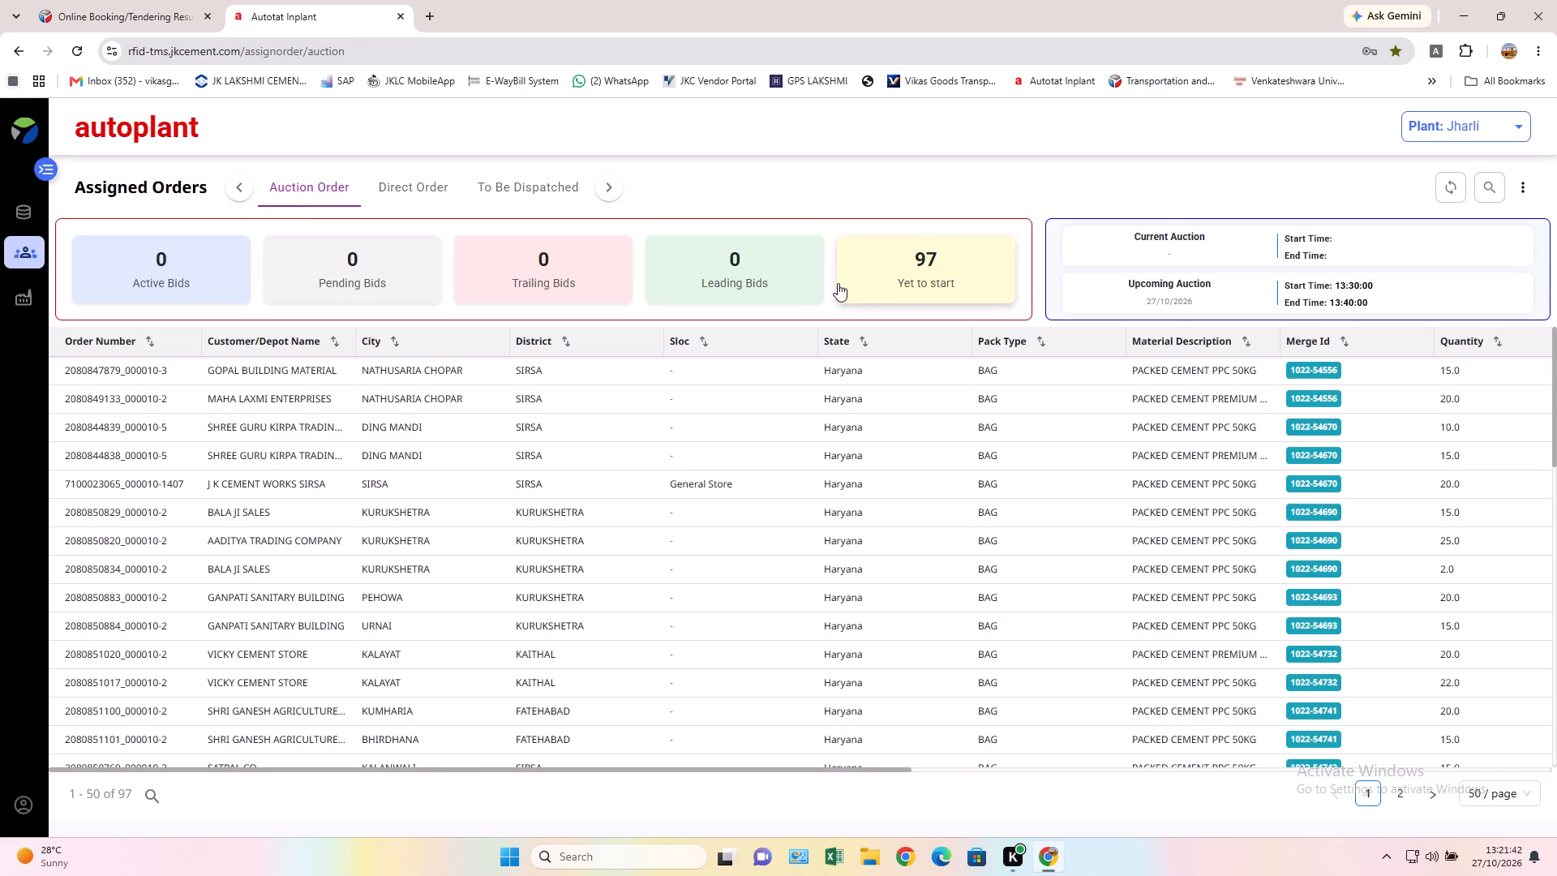
pyautogui.click(332, 336)
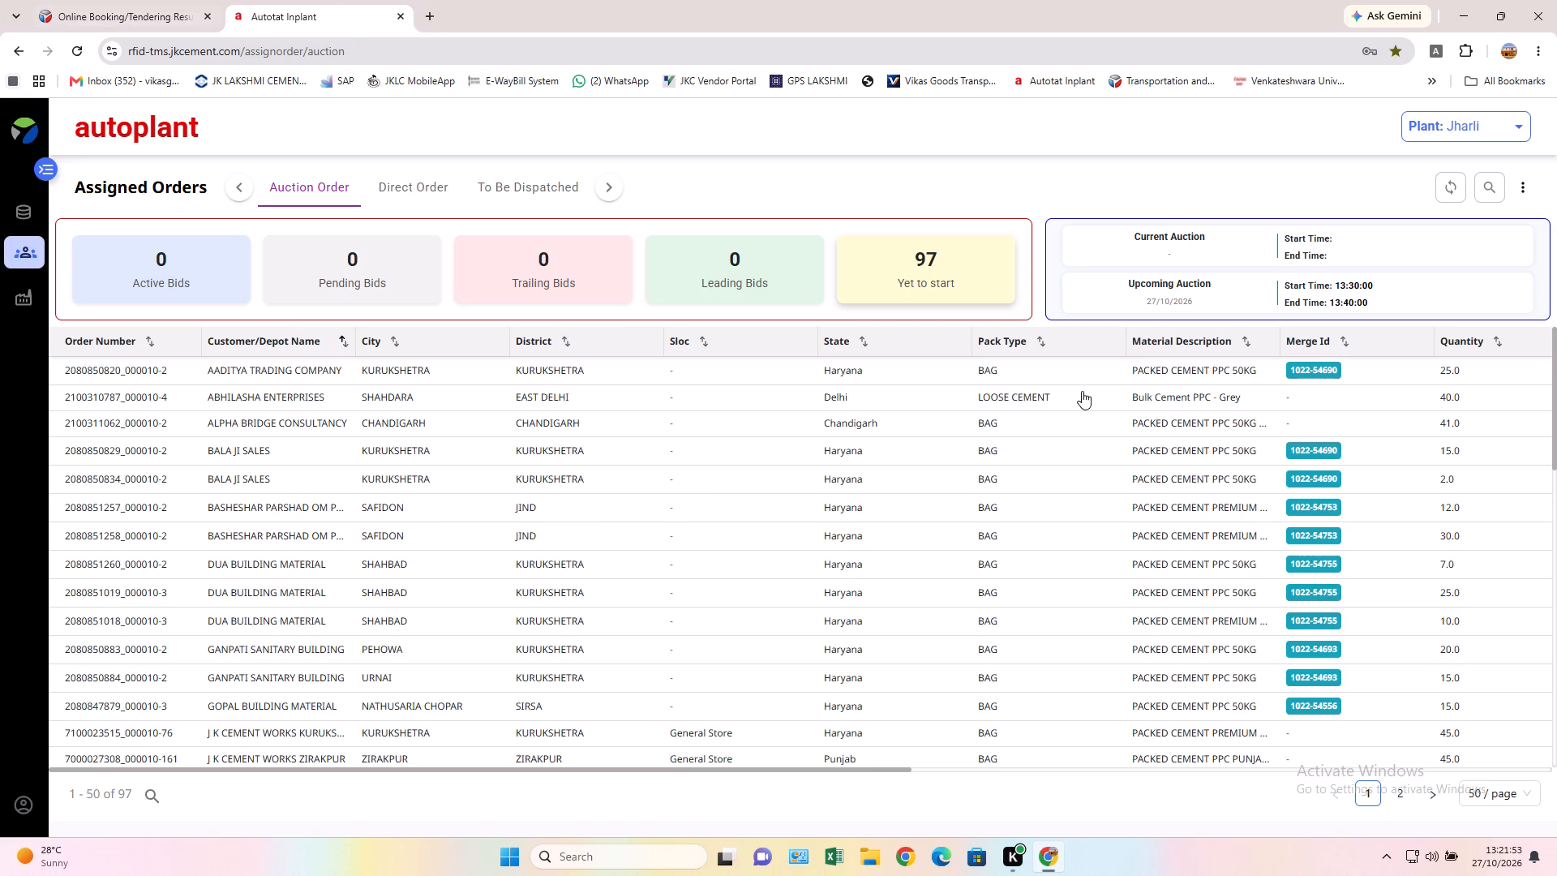
# Switch to JKLC-OTM and run an unfiltered Buy Shipment search.
pyautogui.click(152, 20)
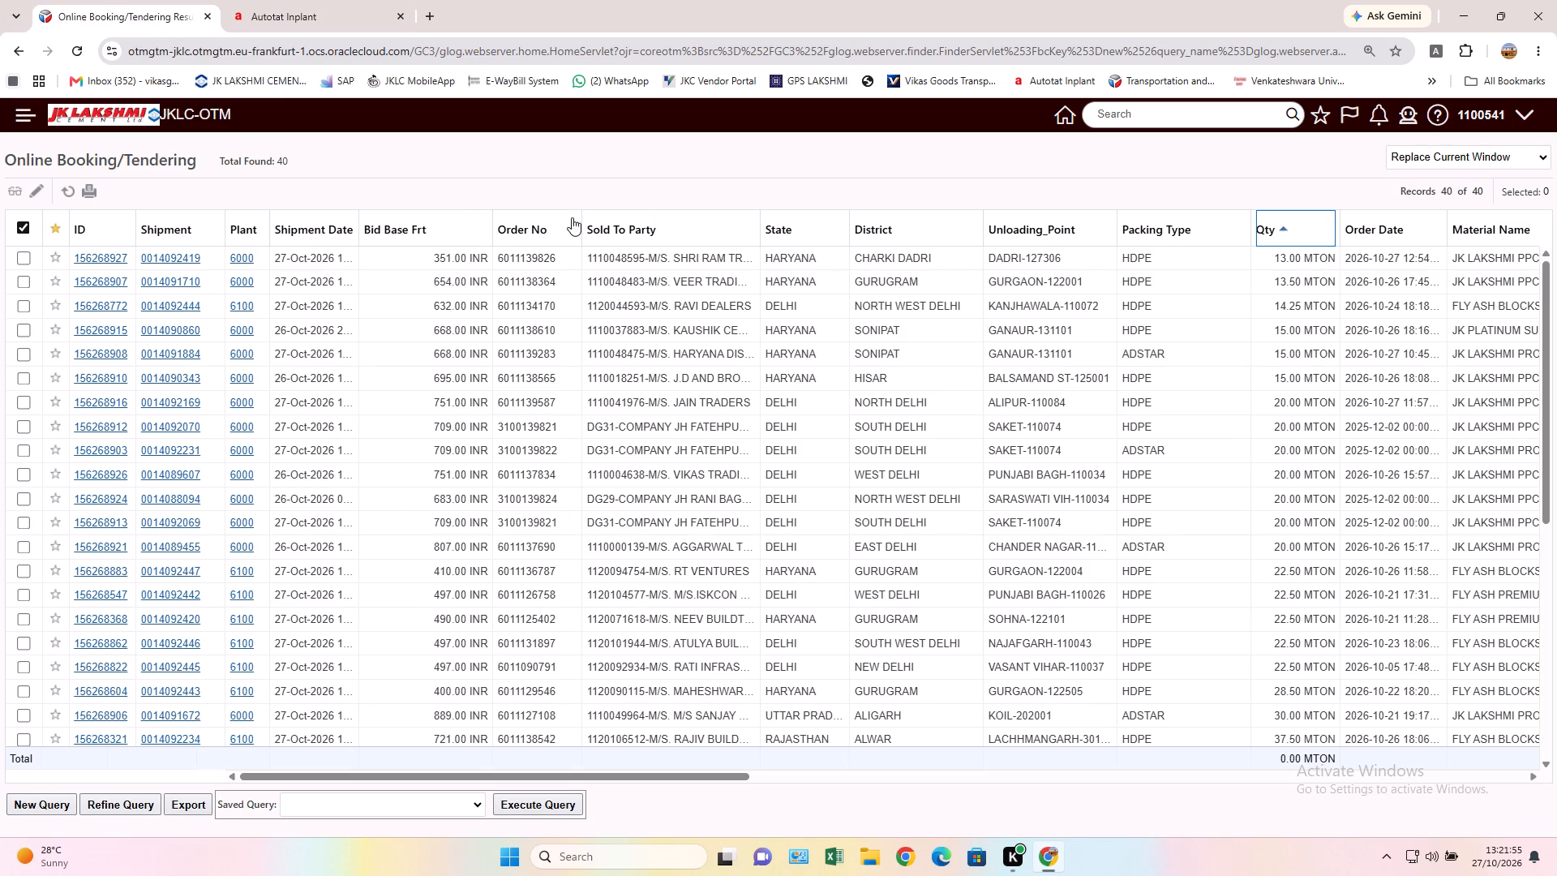
pyautogui.click(1056, 121)
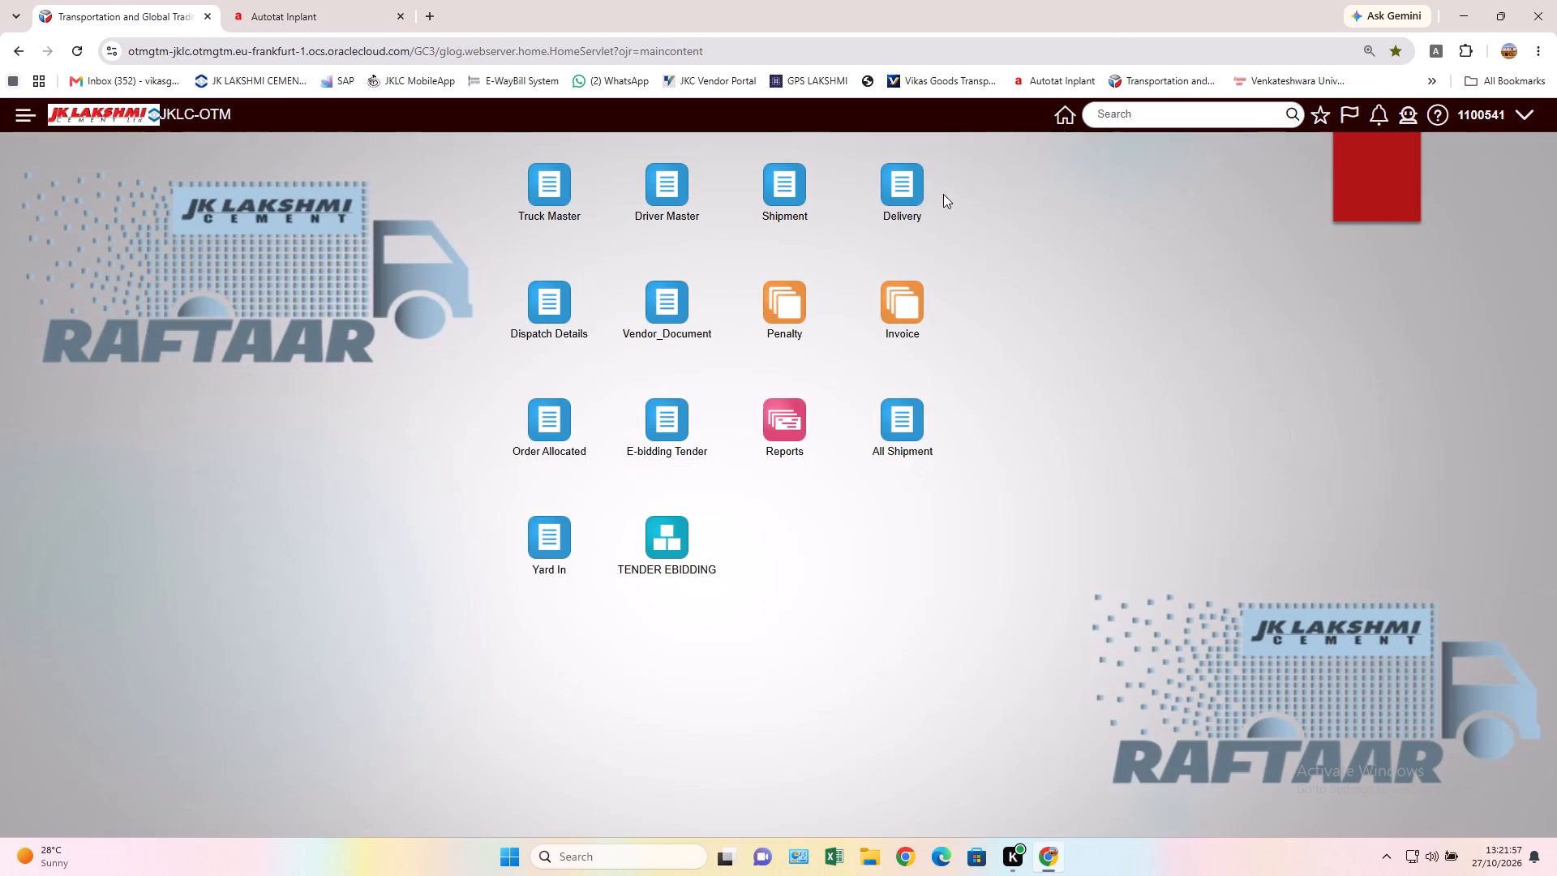
pyautogui.click(774, 204)
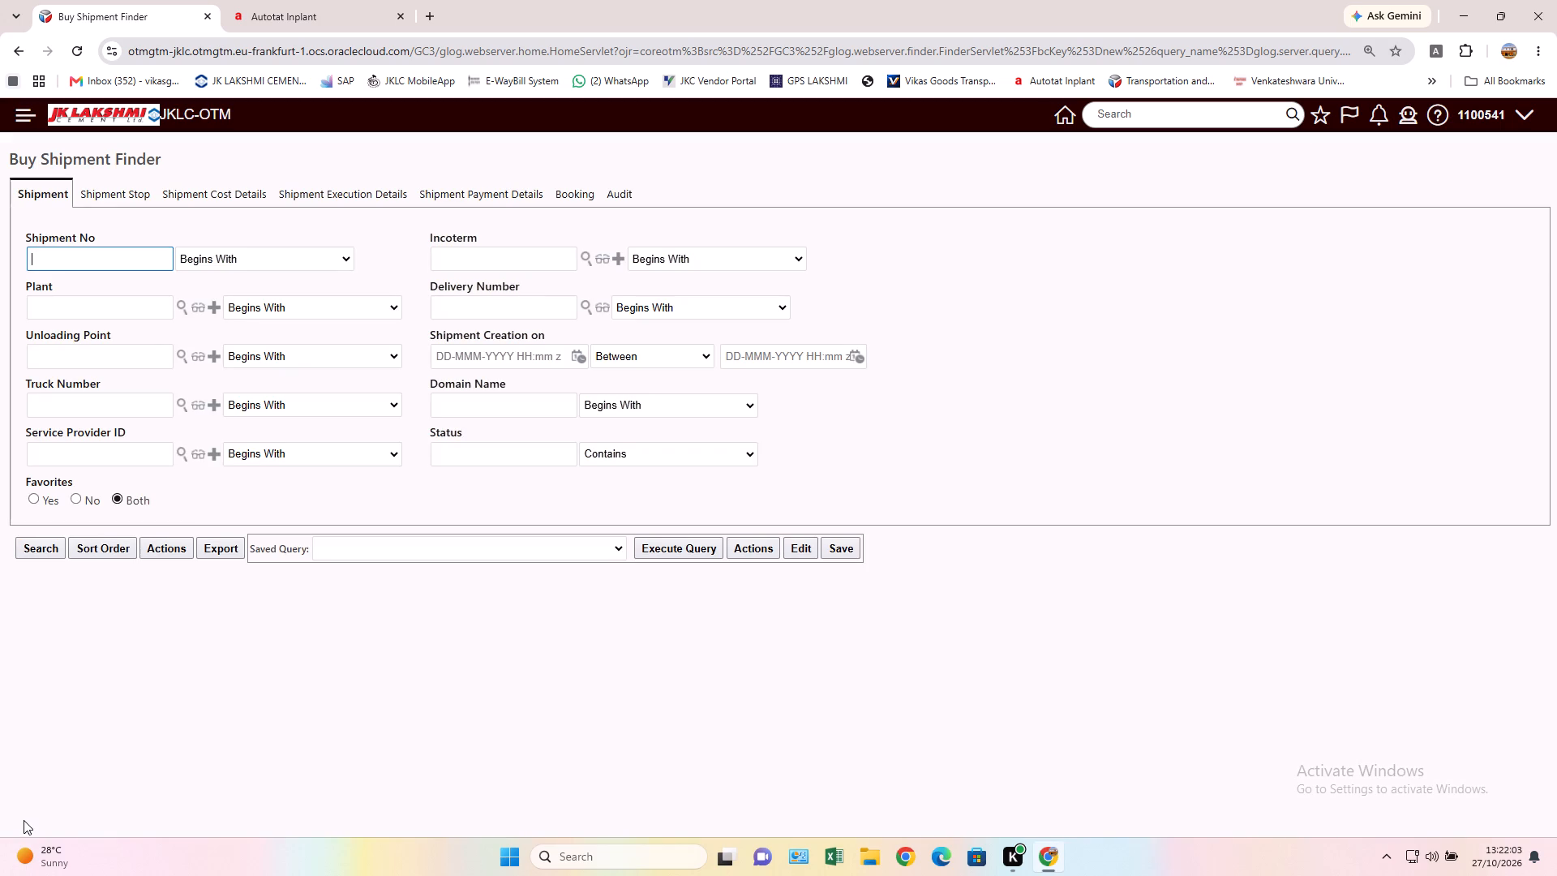
pyautogui.click(51, 535)
pyautogui.click(49, 551)
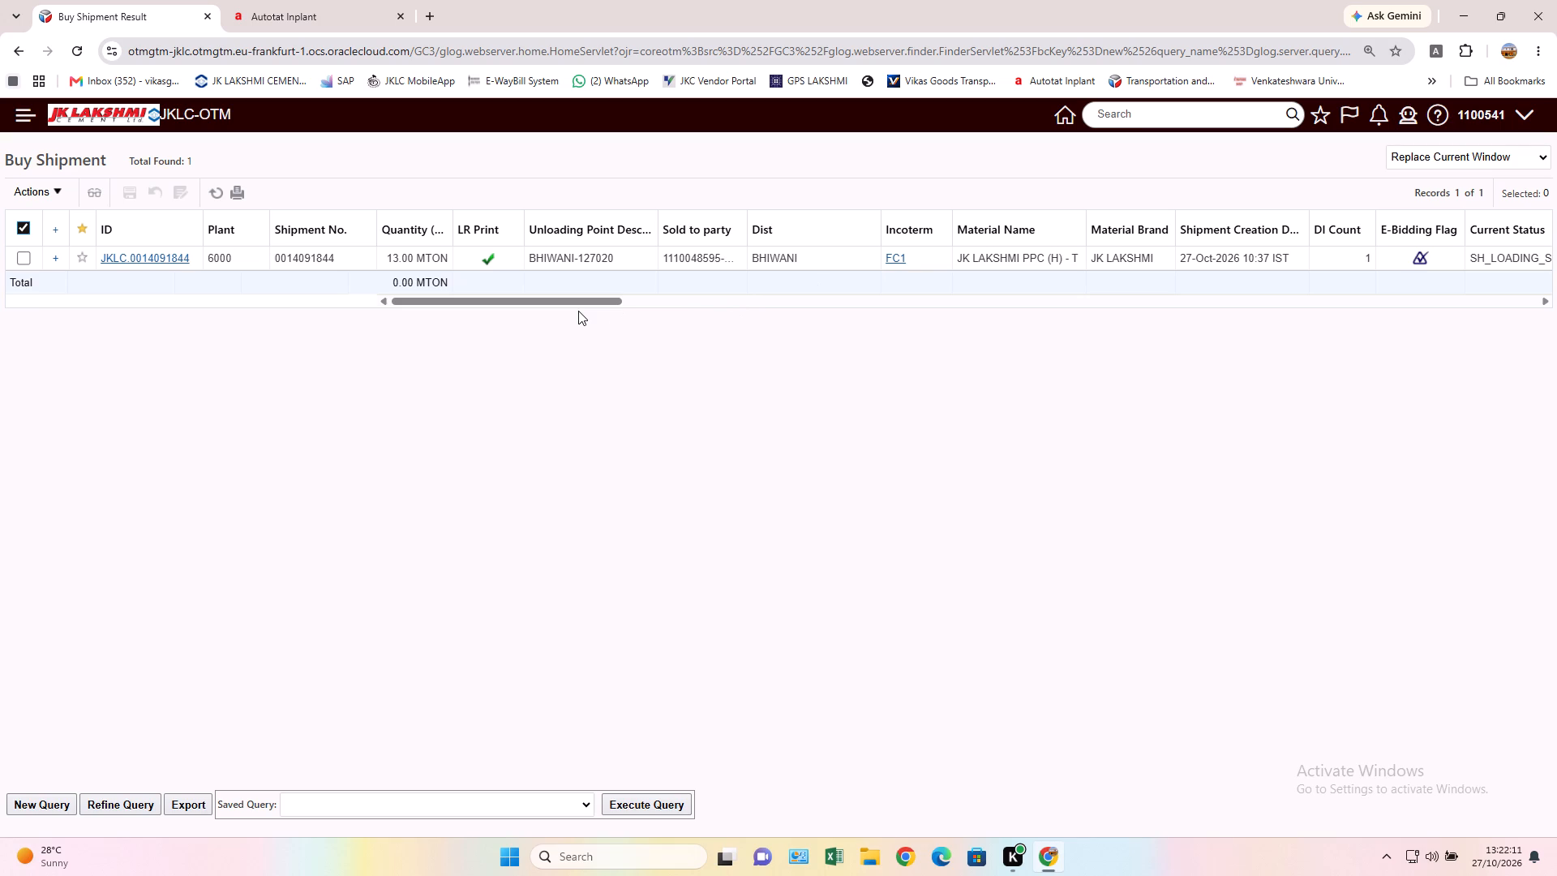
# Examine the buy shipment's status, transporter, truck, LR number and driver details, and refresh the results.
pyautogui.moveTo(580, 303); pyautogui.dragTo(712, 307)
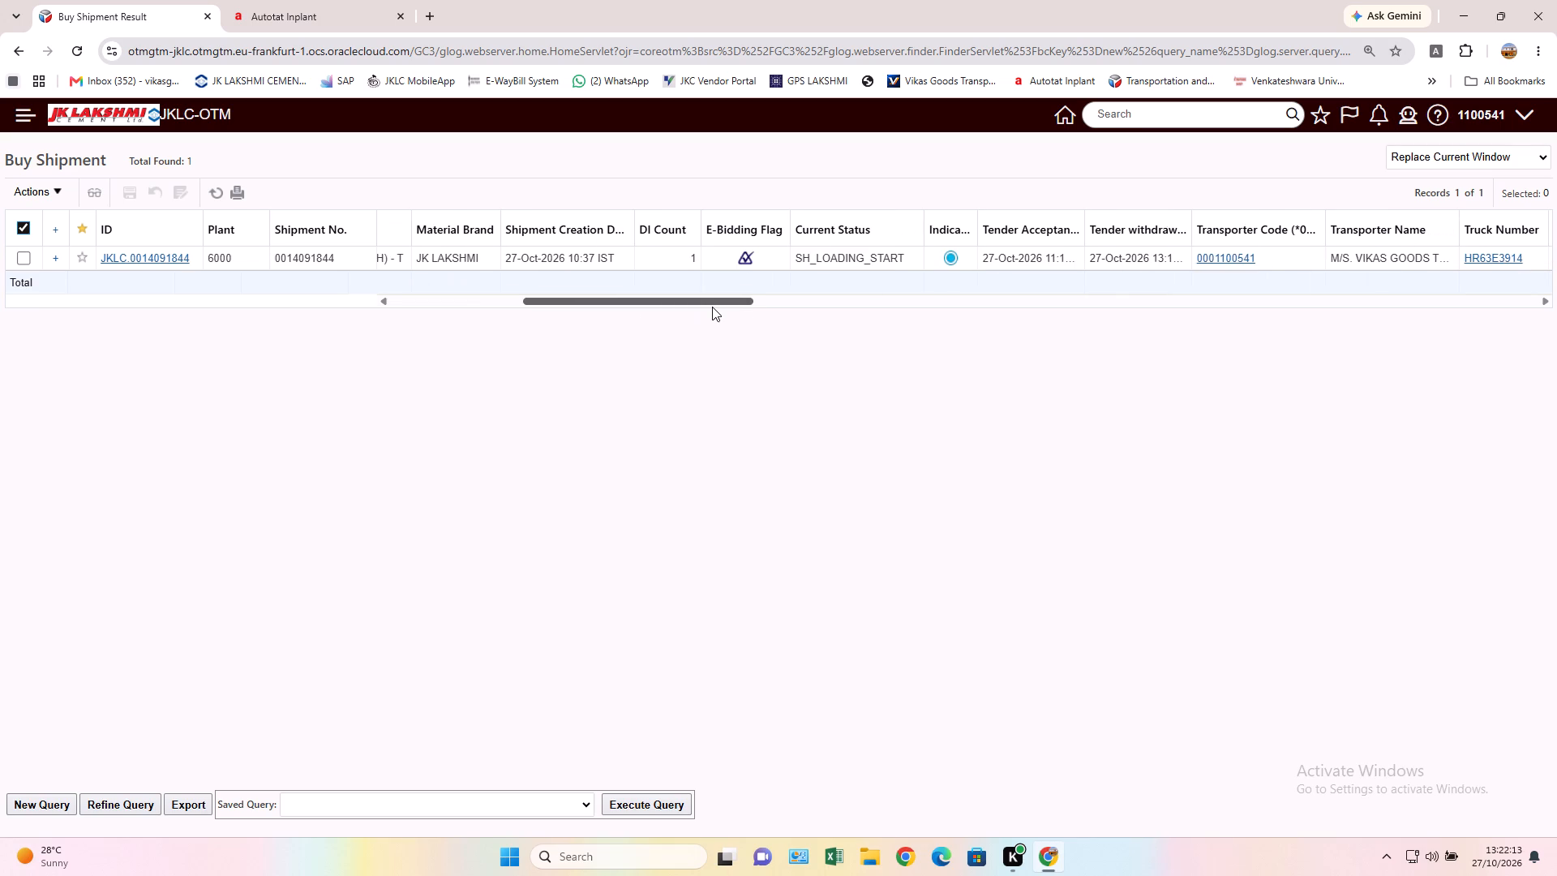
pyautogui.moveTo(712, 307); pyautogui.dragTo(740, 316)
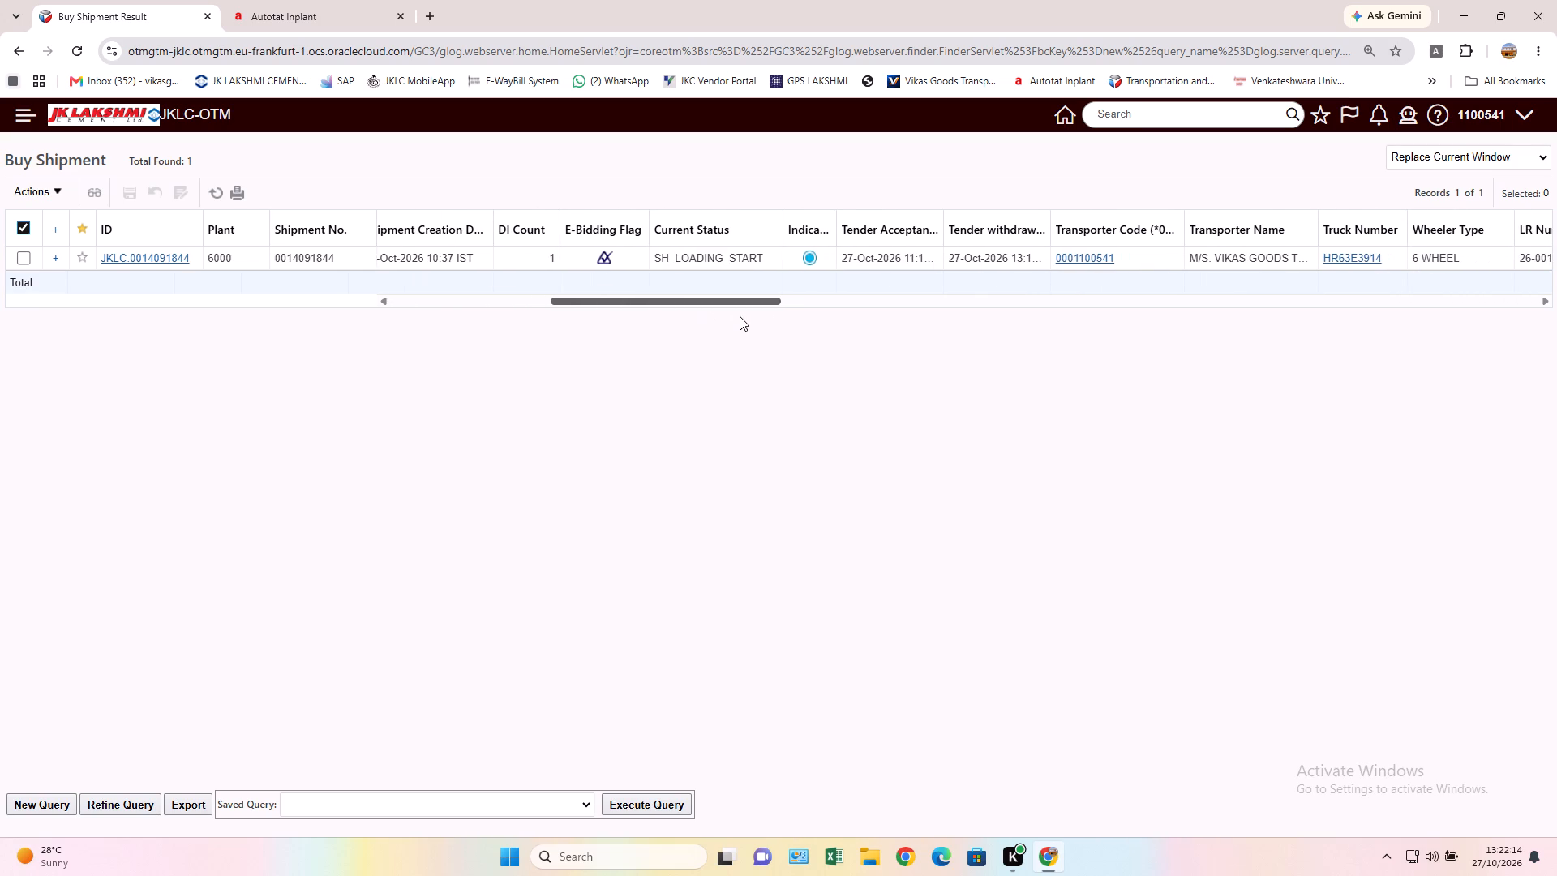
pyautogui.moveTo(740, 316); pyautogui.dragTo(773, 317)
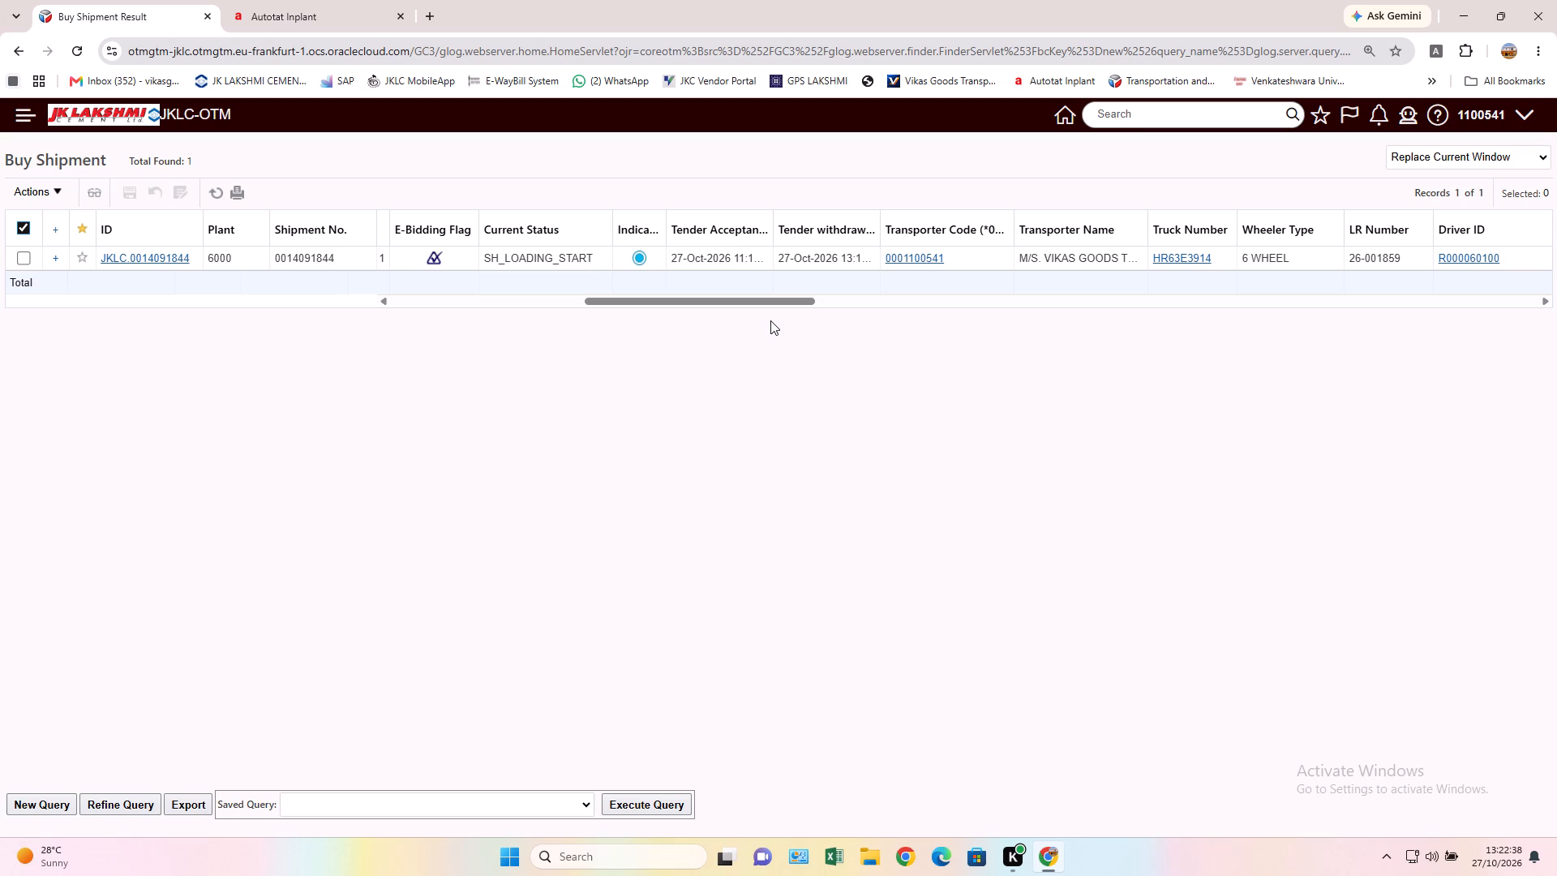
pyautogui.click(214, 186)
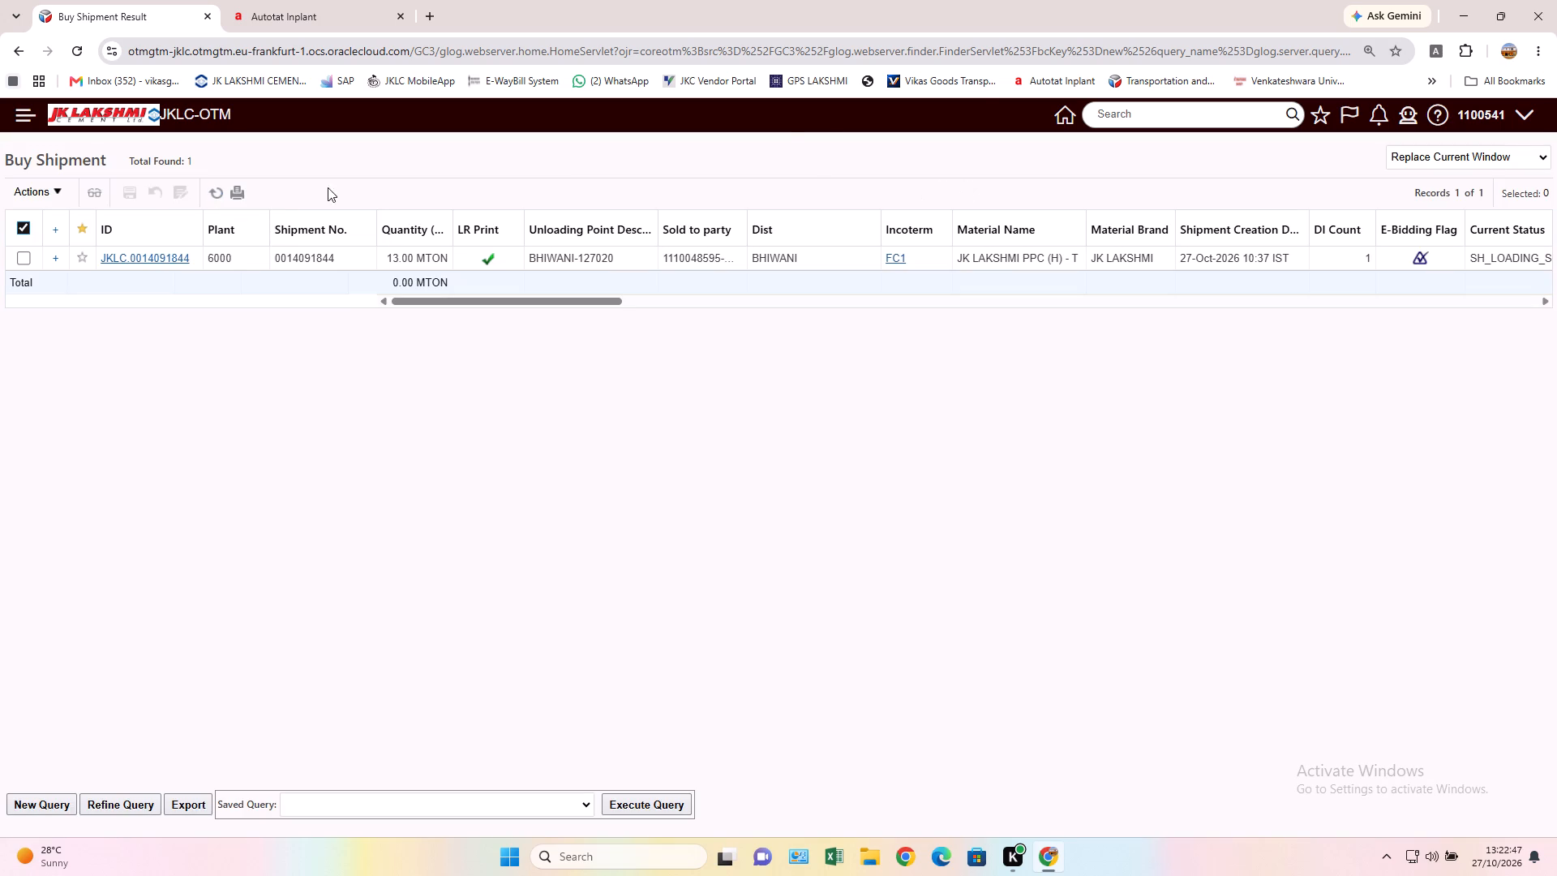
# Rerun the unfiltered E-bidding Tender search and sort the bookings by quantity in ascending order.
pyautogui.click(1062, 114)
pyautogui.click(688, 463)
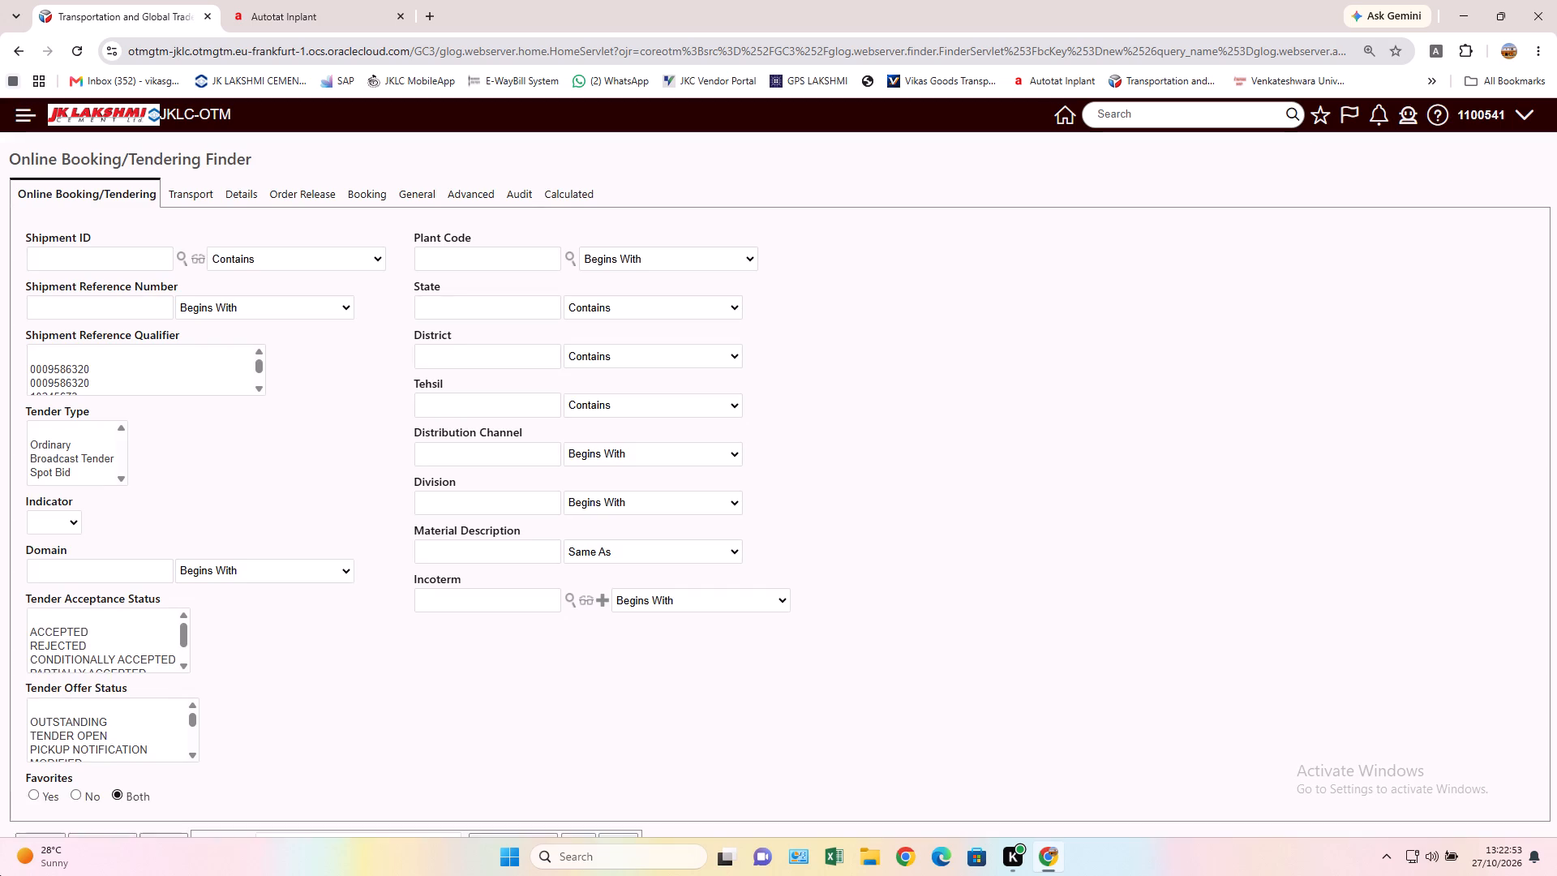
pyautogui.click(28, 813)
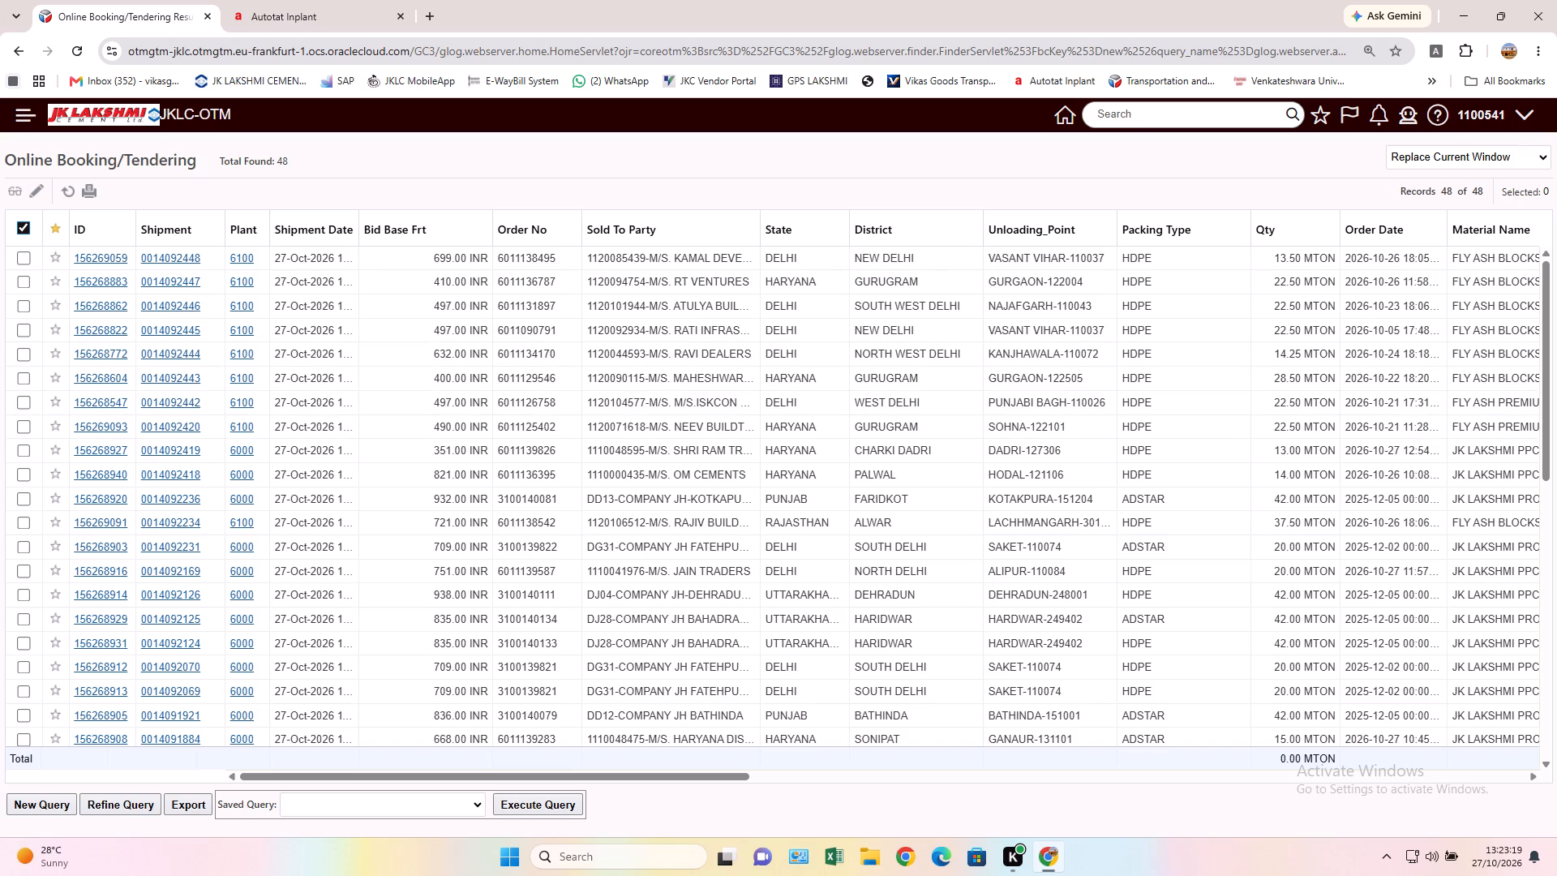
pyautogui.click(1286, 234)
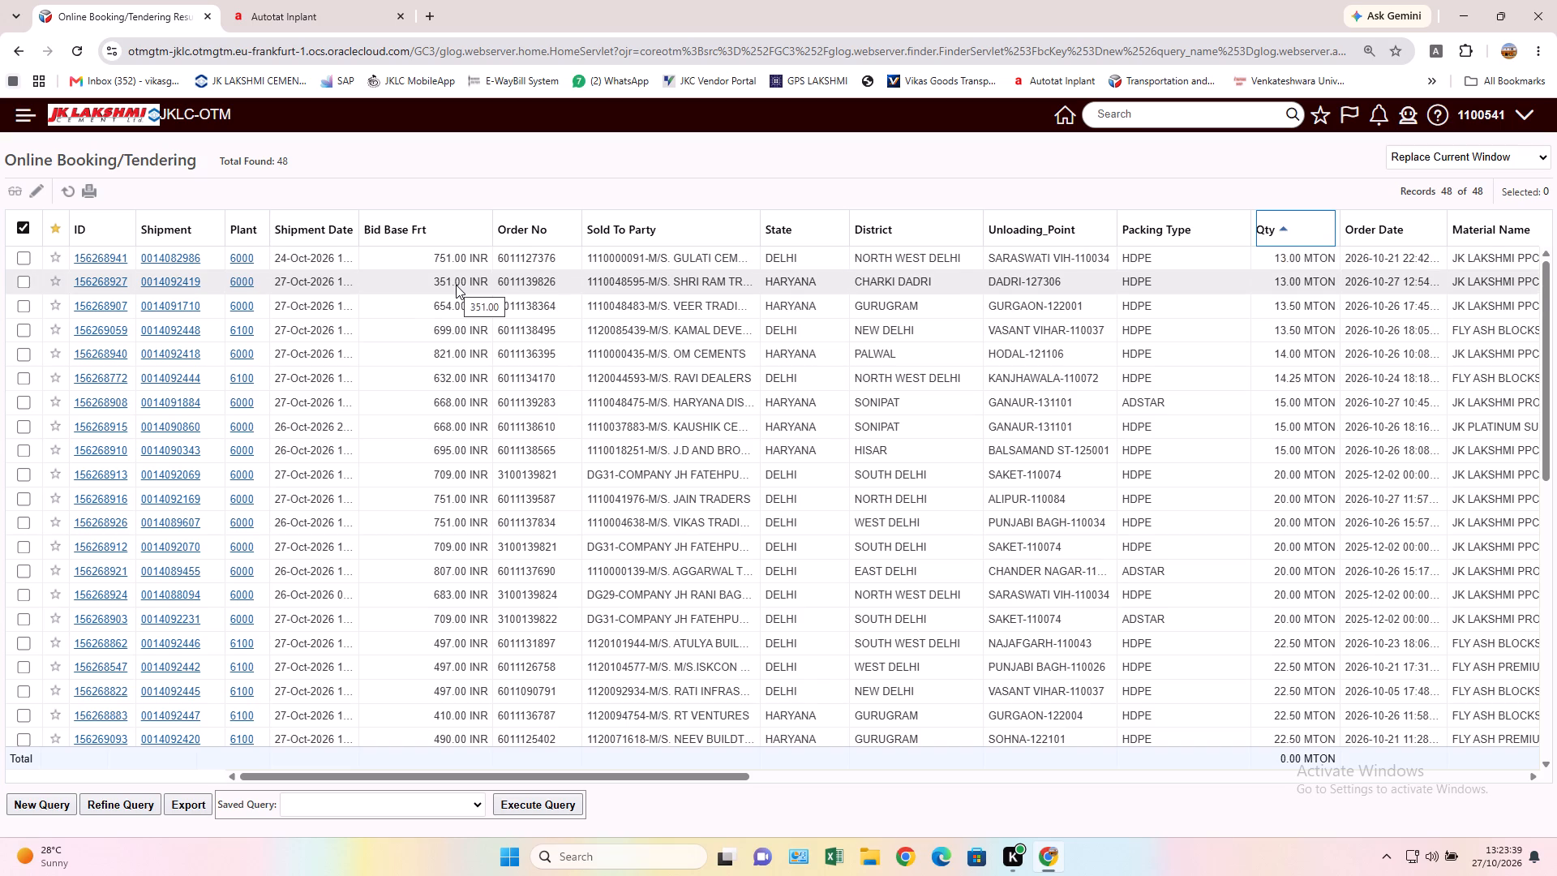
pyautogui.click(22, 286)
pyautogui.click(88, 286)
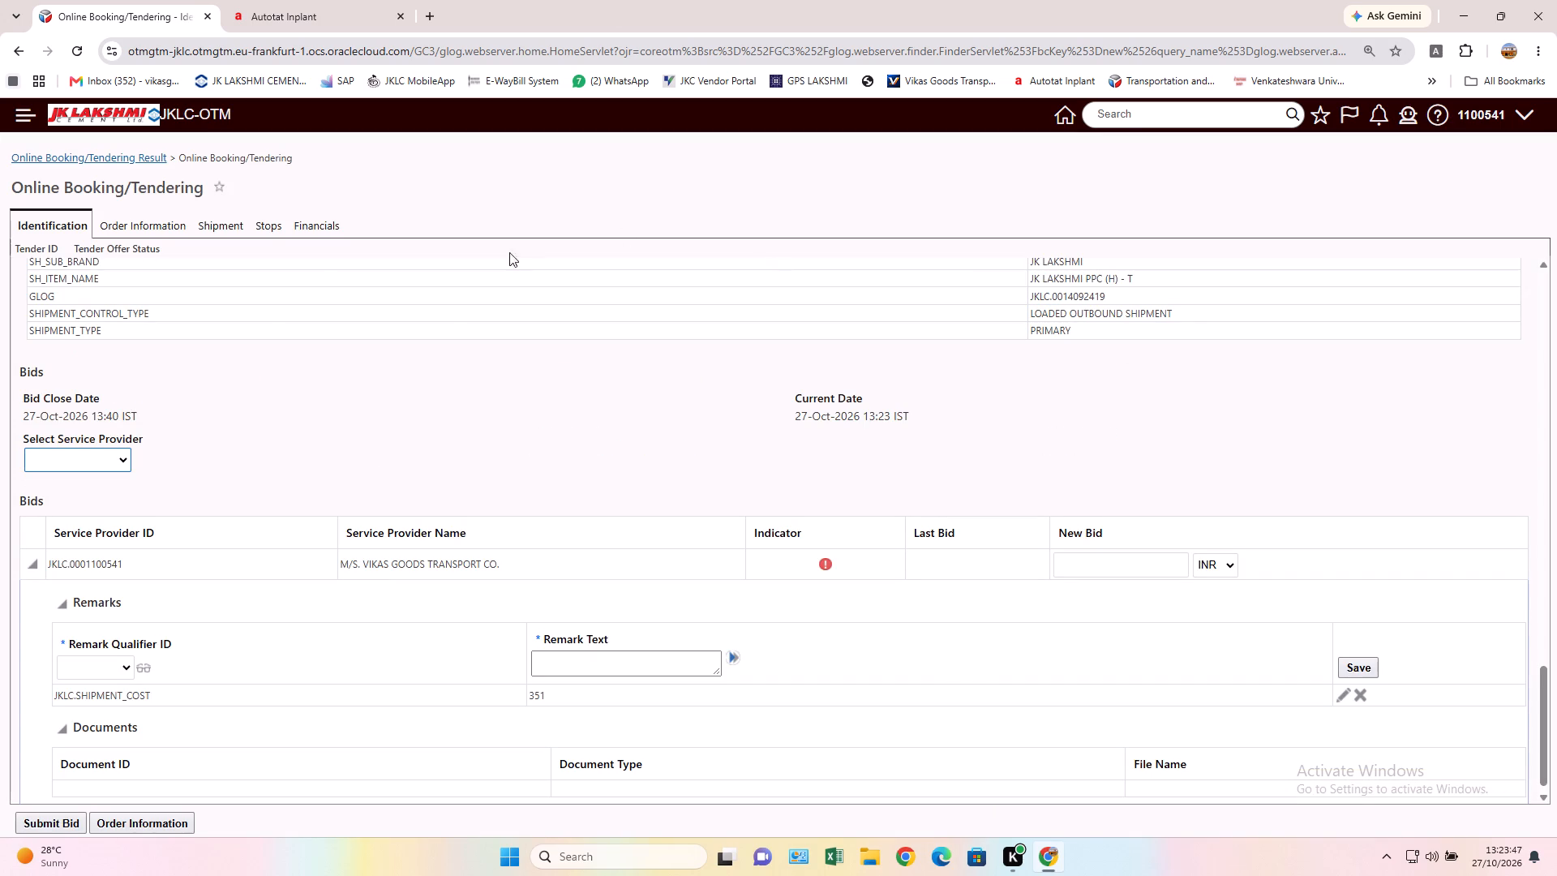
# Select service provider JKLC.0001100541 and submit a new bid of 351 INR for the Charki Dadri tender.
pyautogui.click(100, 470)
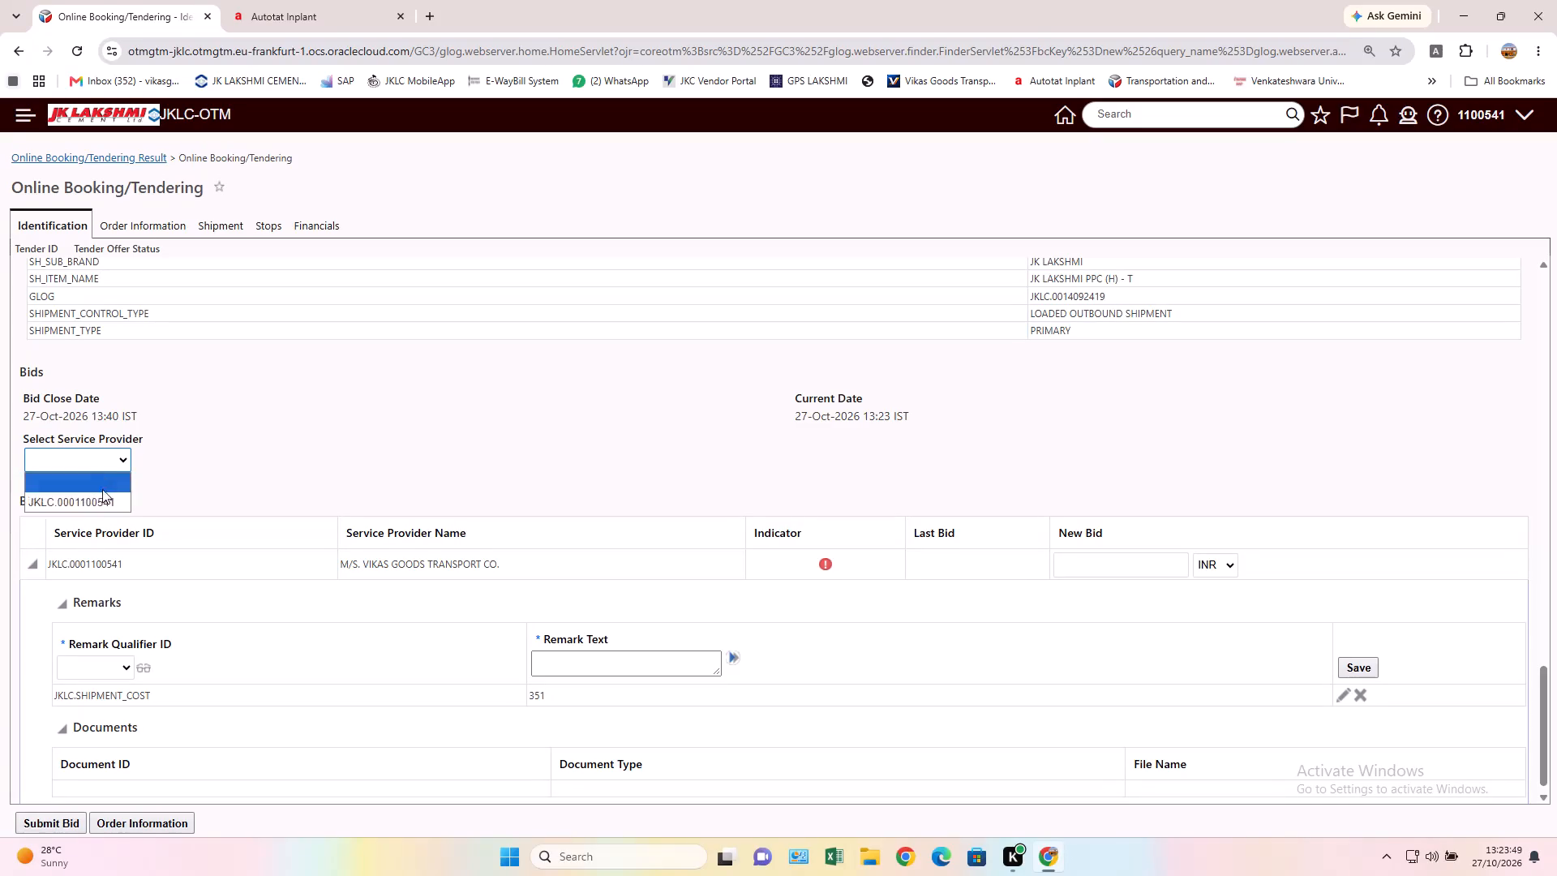
pyautogui.click(106, 496)
pyautogui.click(1096, 569)
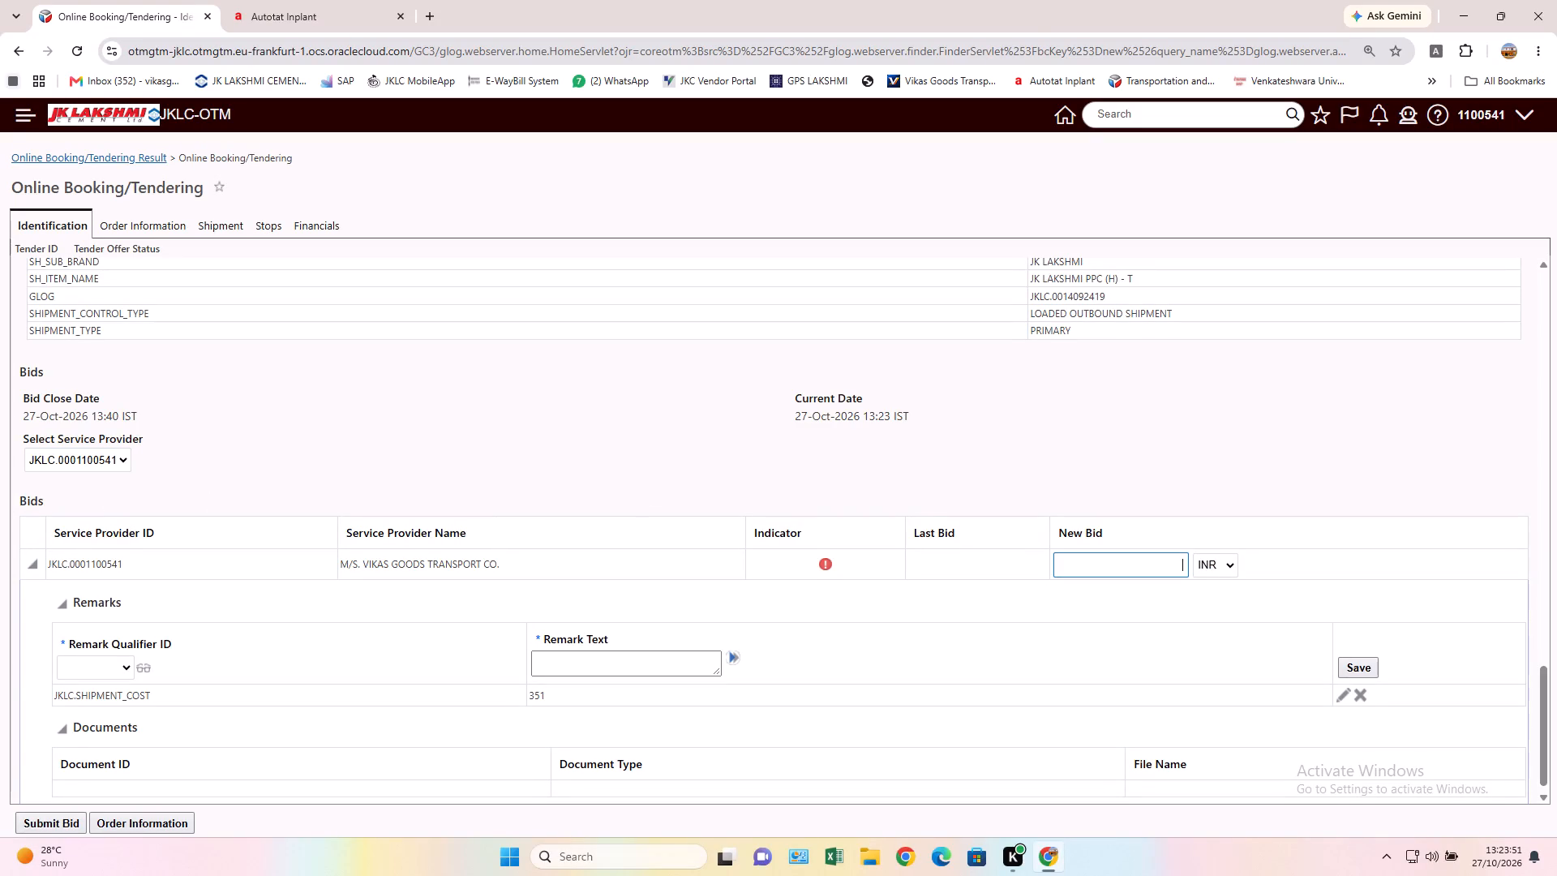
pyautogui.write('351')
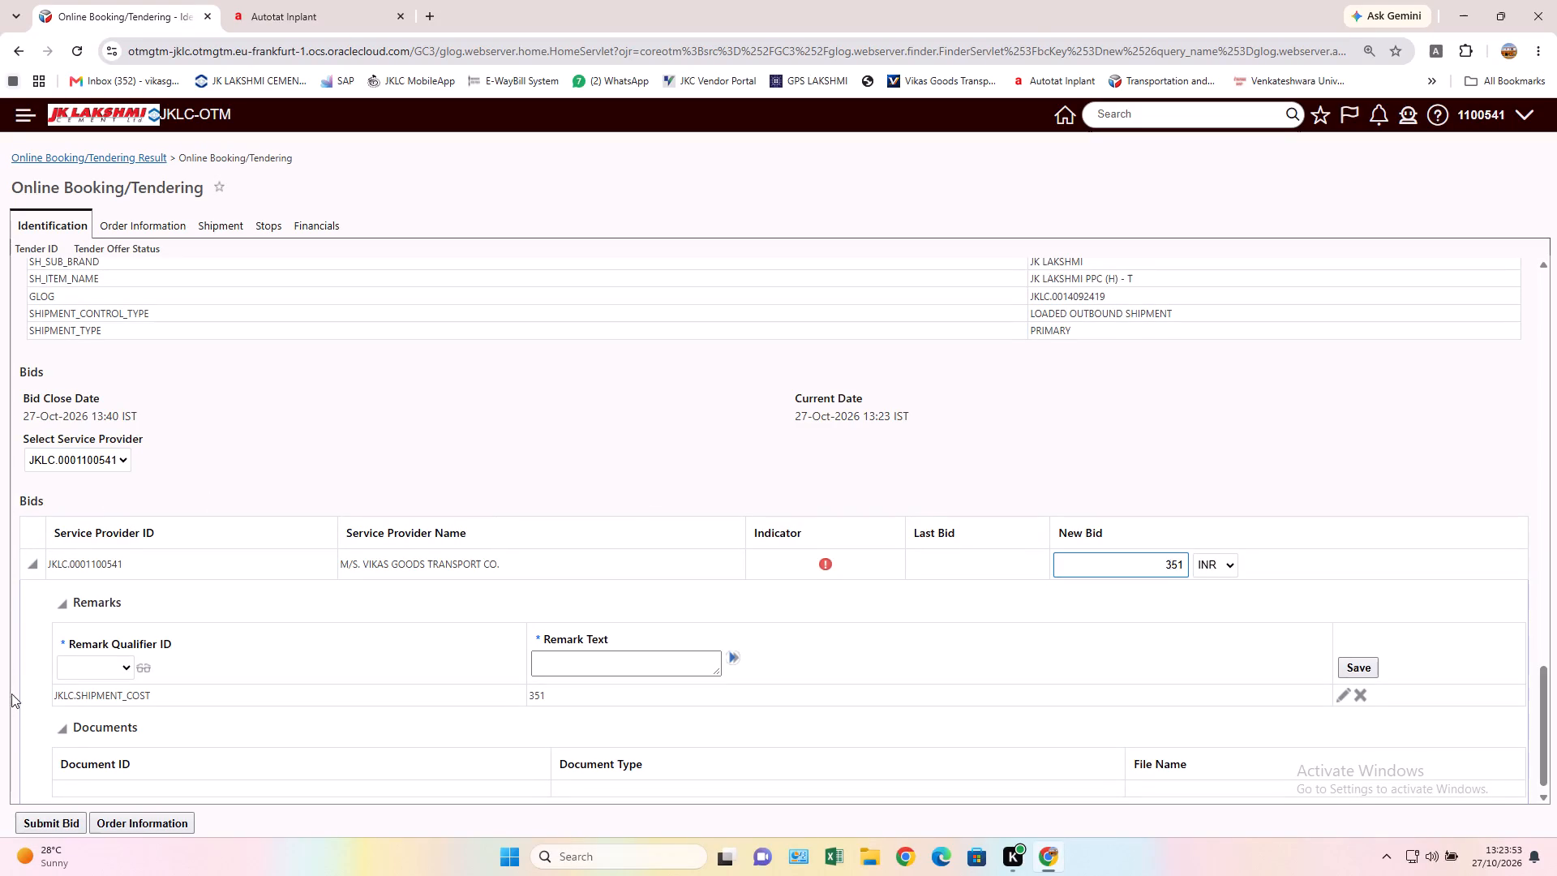
pyautogui.click(49, 827)
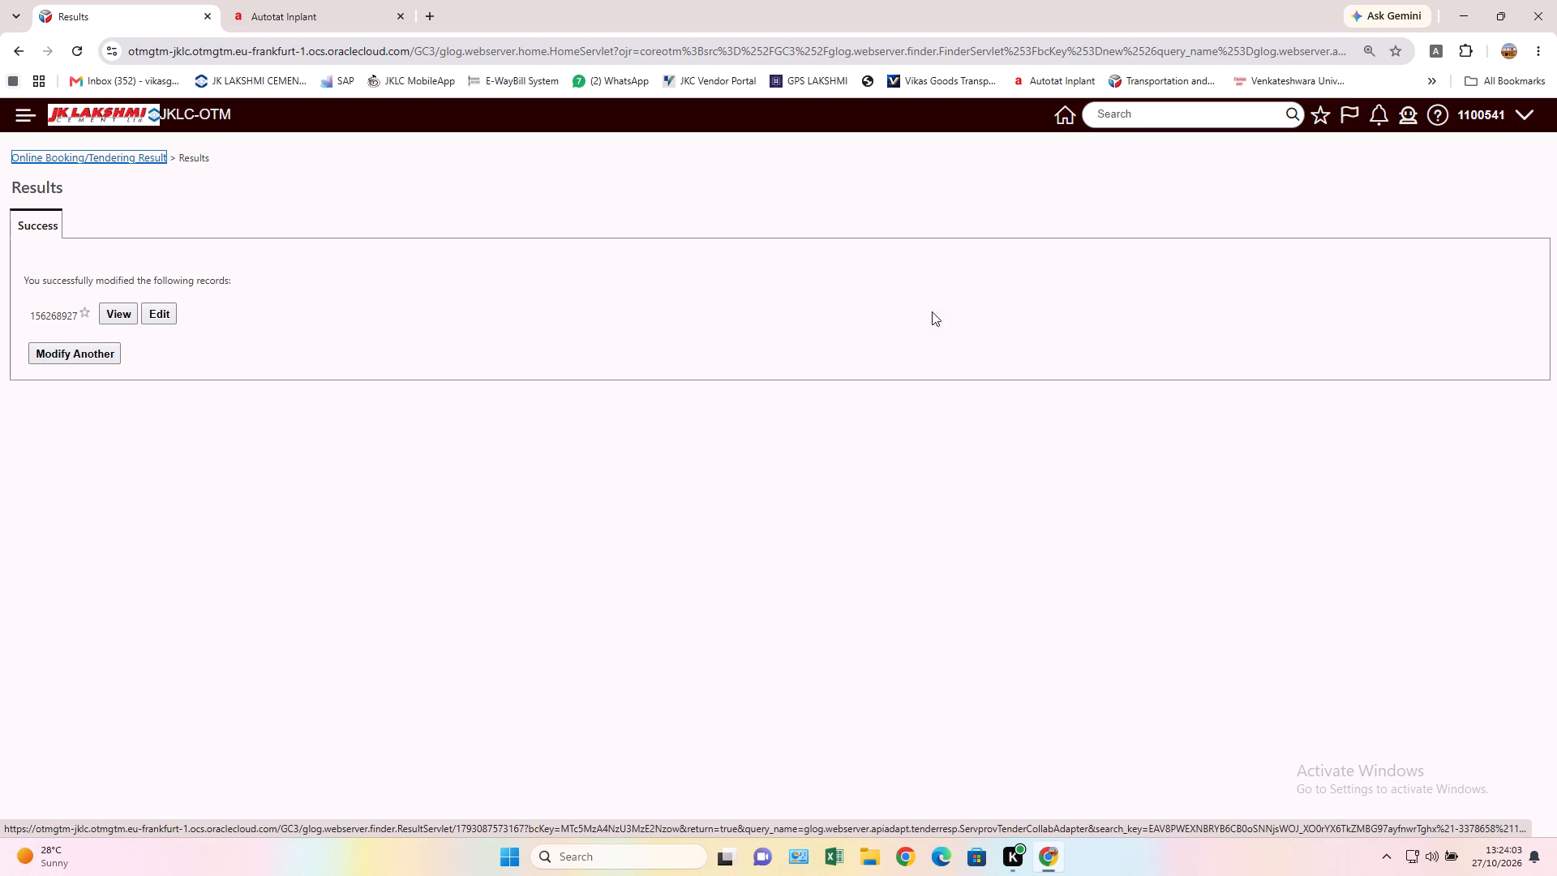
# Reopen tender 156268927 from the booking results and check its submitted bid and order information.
pyautogui.click(84, 152)
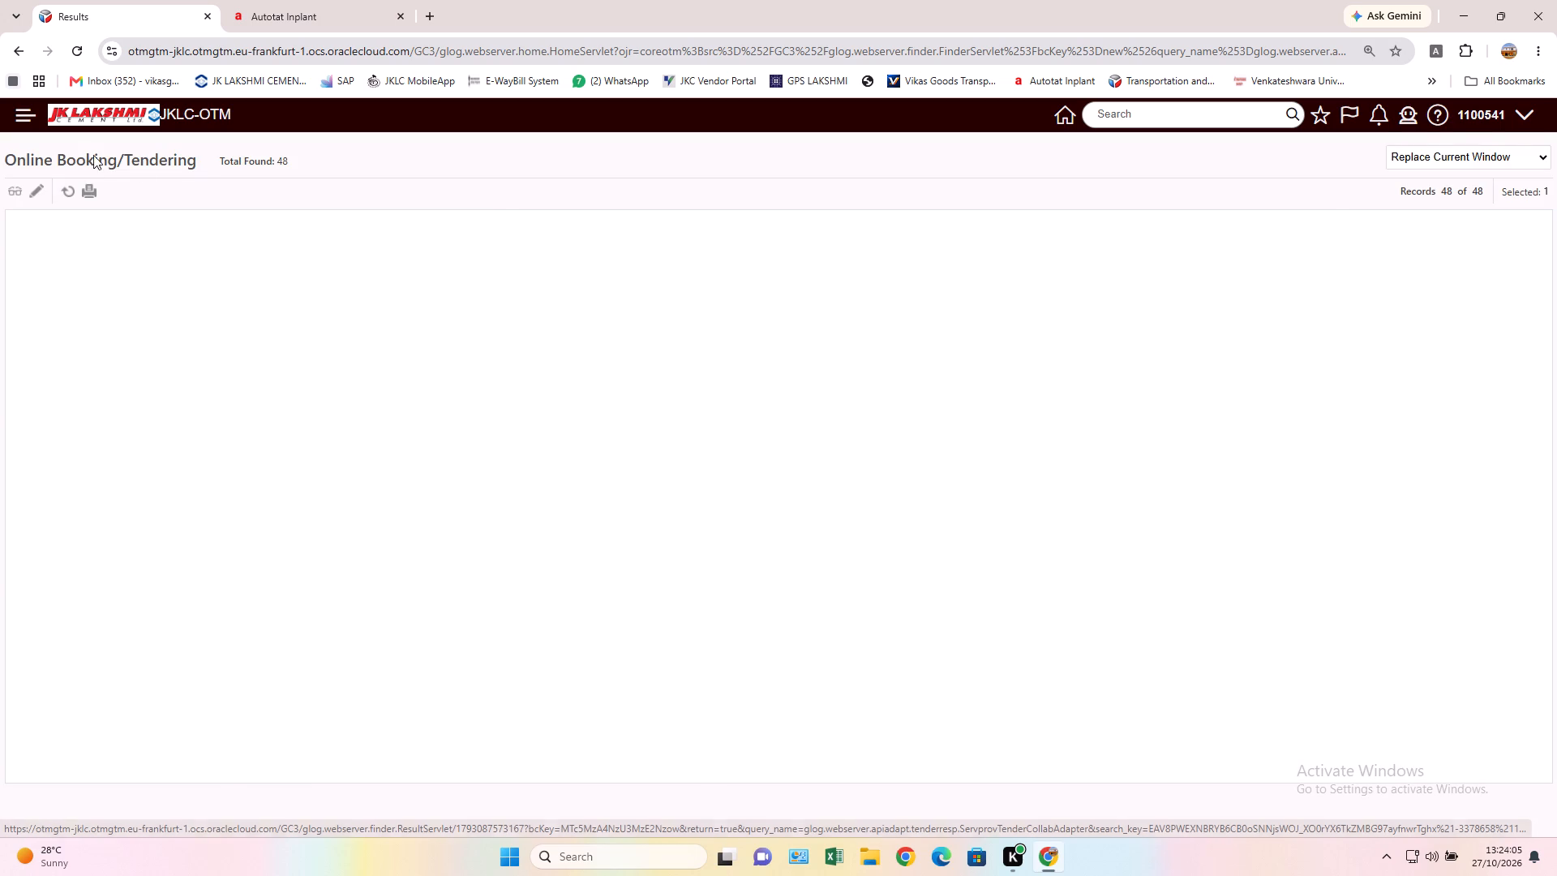
pyautogui.click(105, 286)
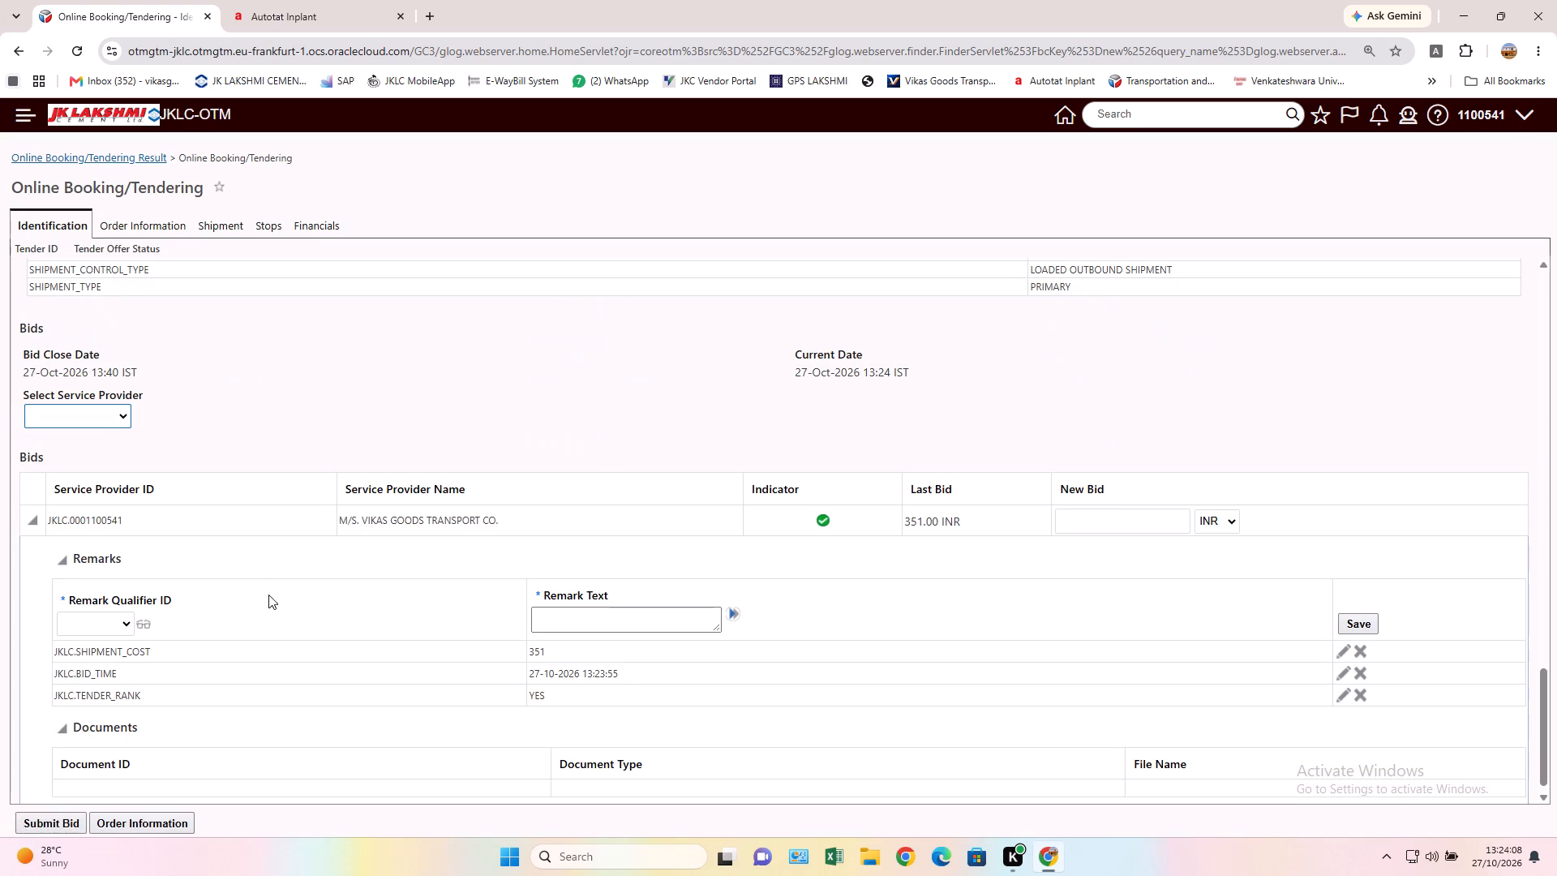
pyautogui.click(139, 824)
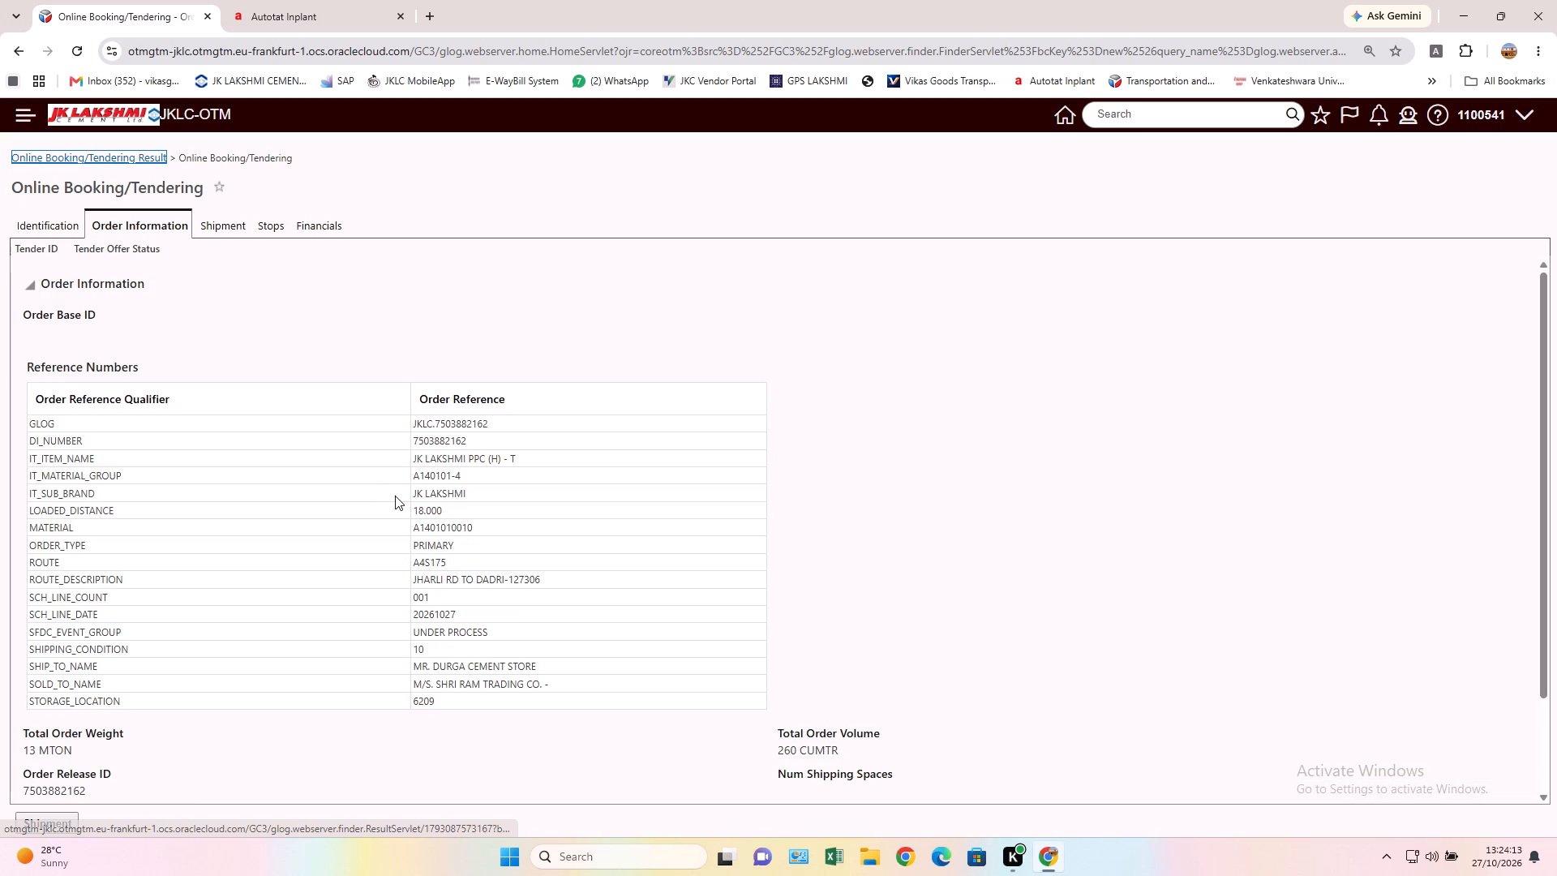
pyautogui.scroll(-2, 395, 496)
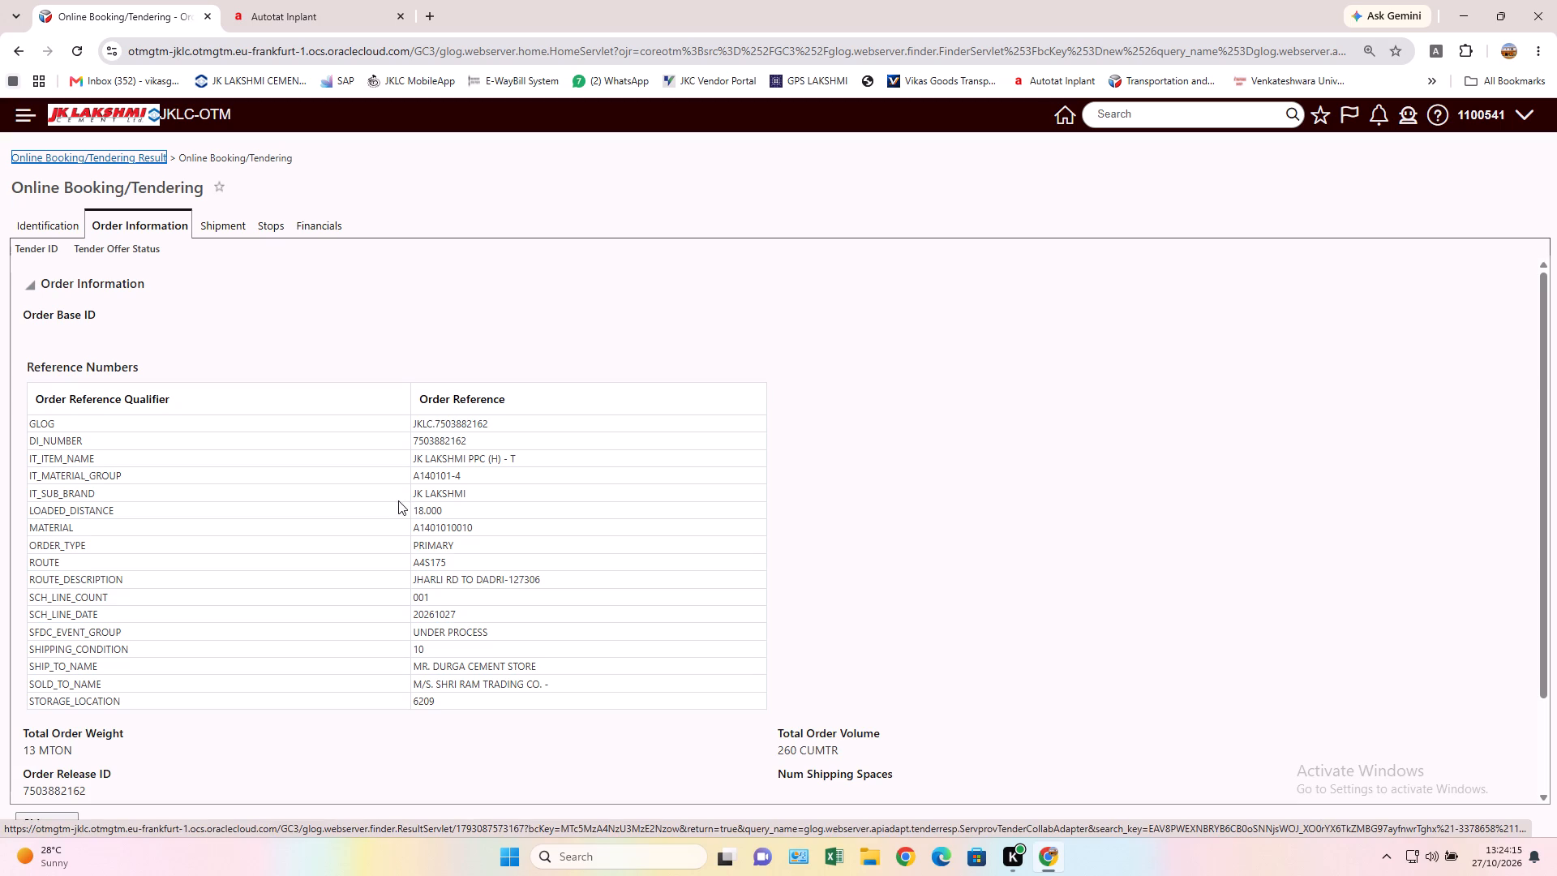
pyautogui.scroll(-1, 398, 500)
pyautogui.scroll(6, 402, 500)
# Return to the Online Booking/Tendering results and rerun the query, discarding the row selection.
pyautogui.click(64, 162)
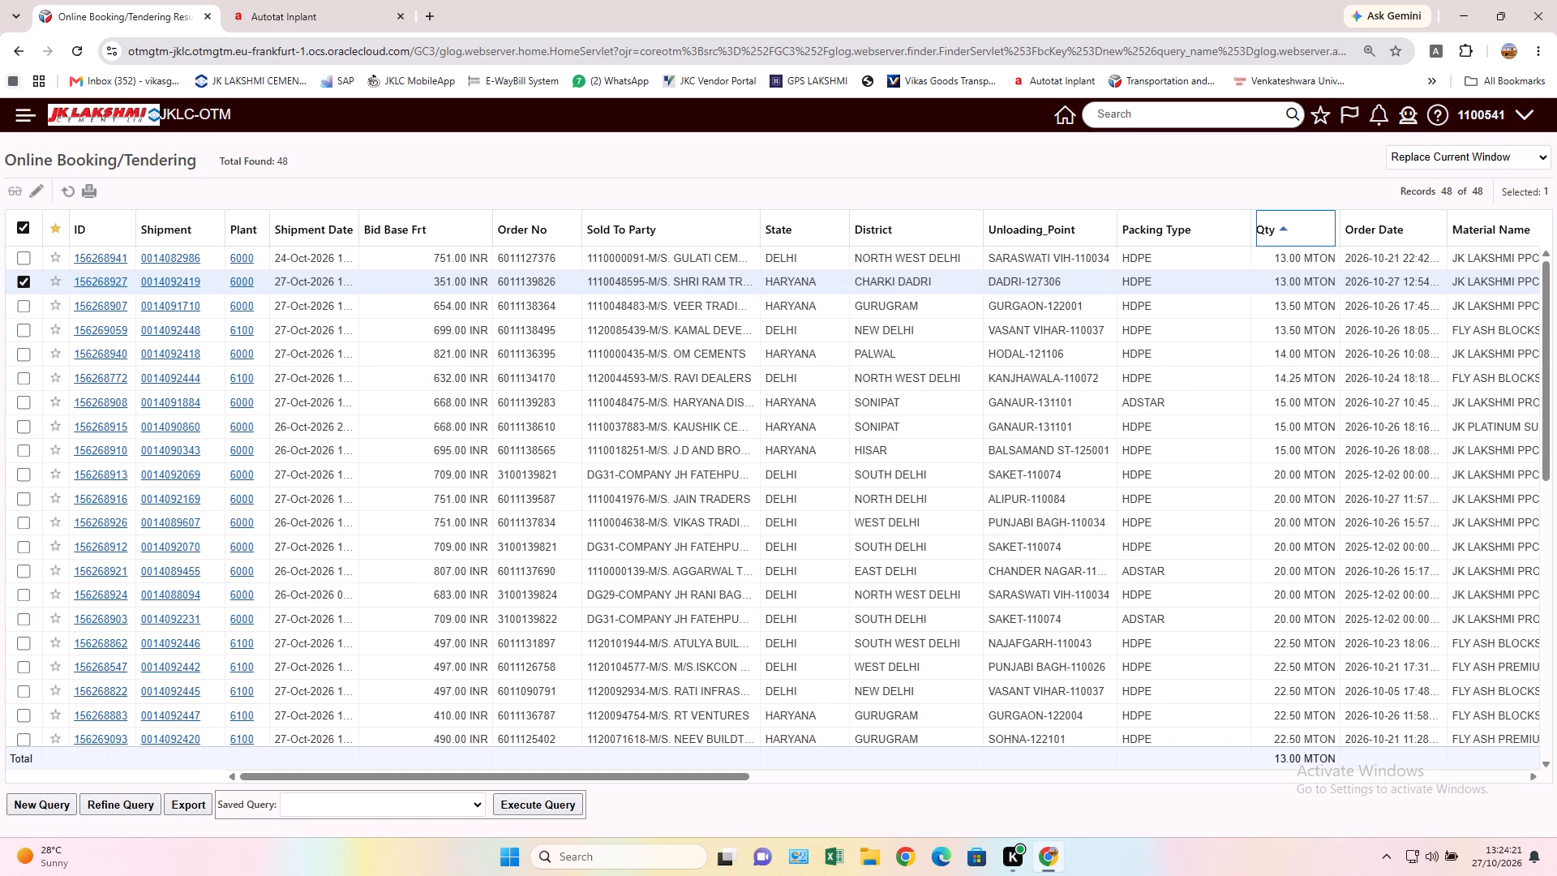
pyautogui.click(71, 193)
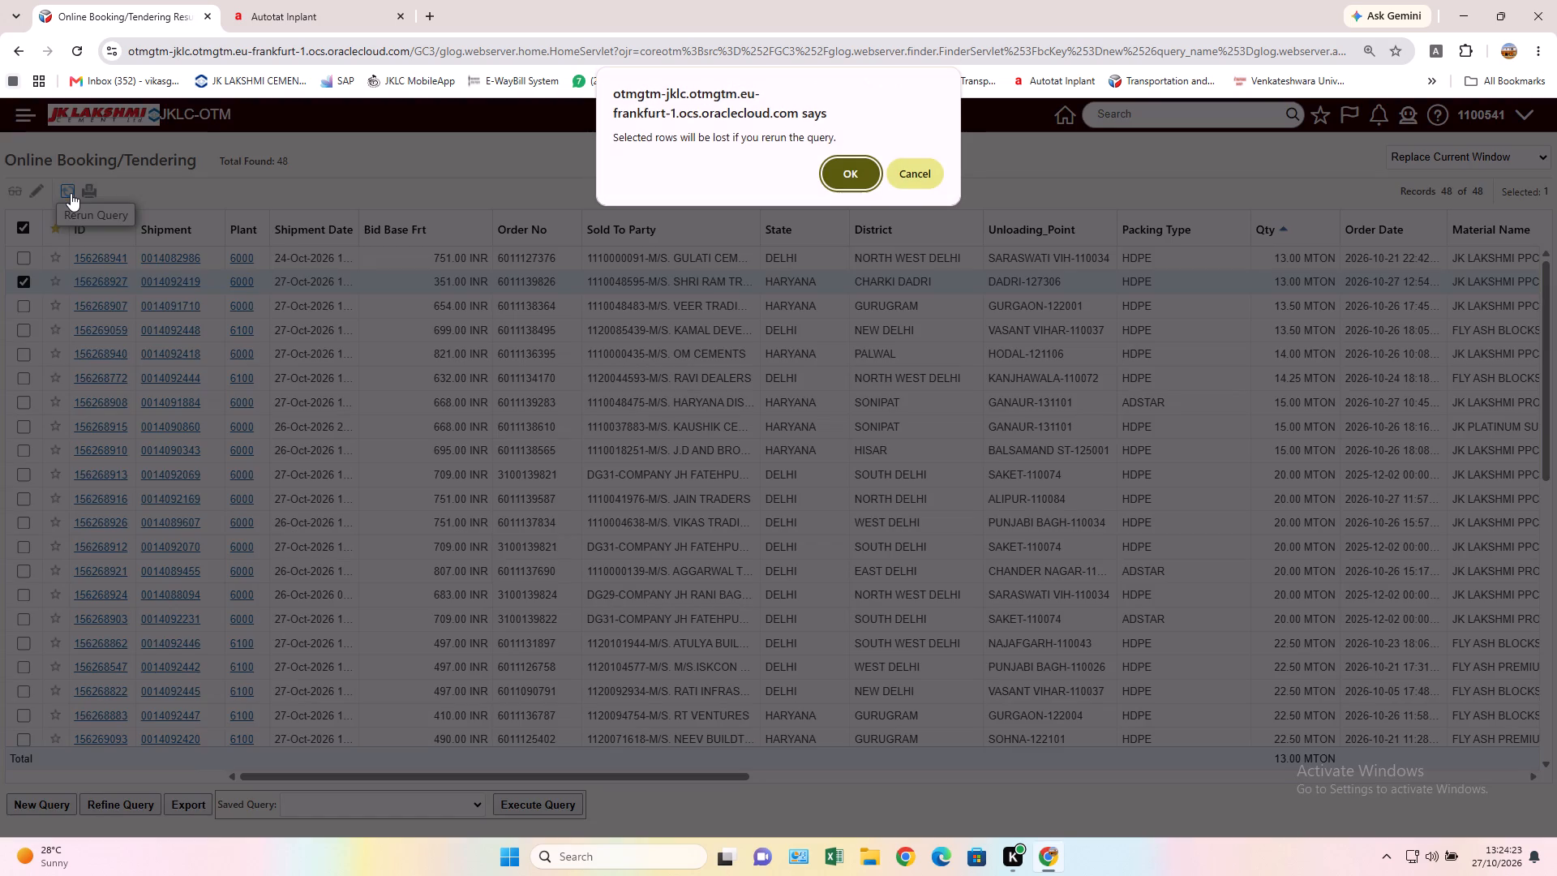
pyautogui.click(847, 172)
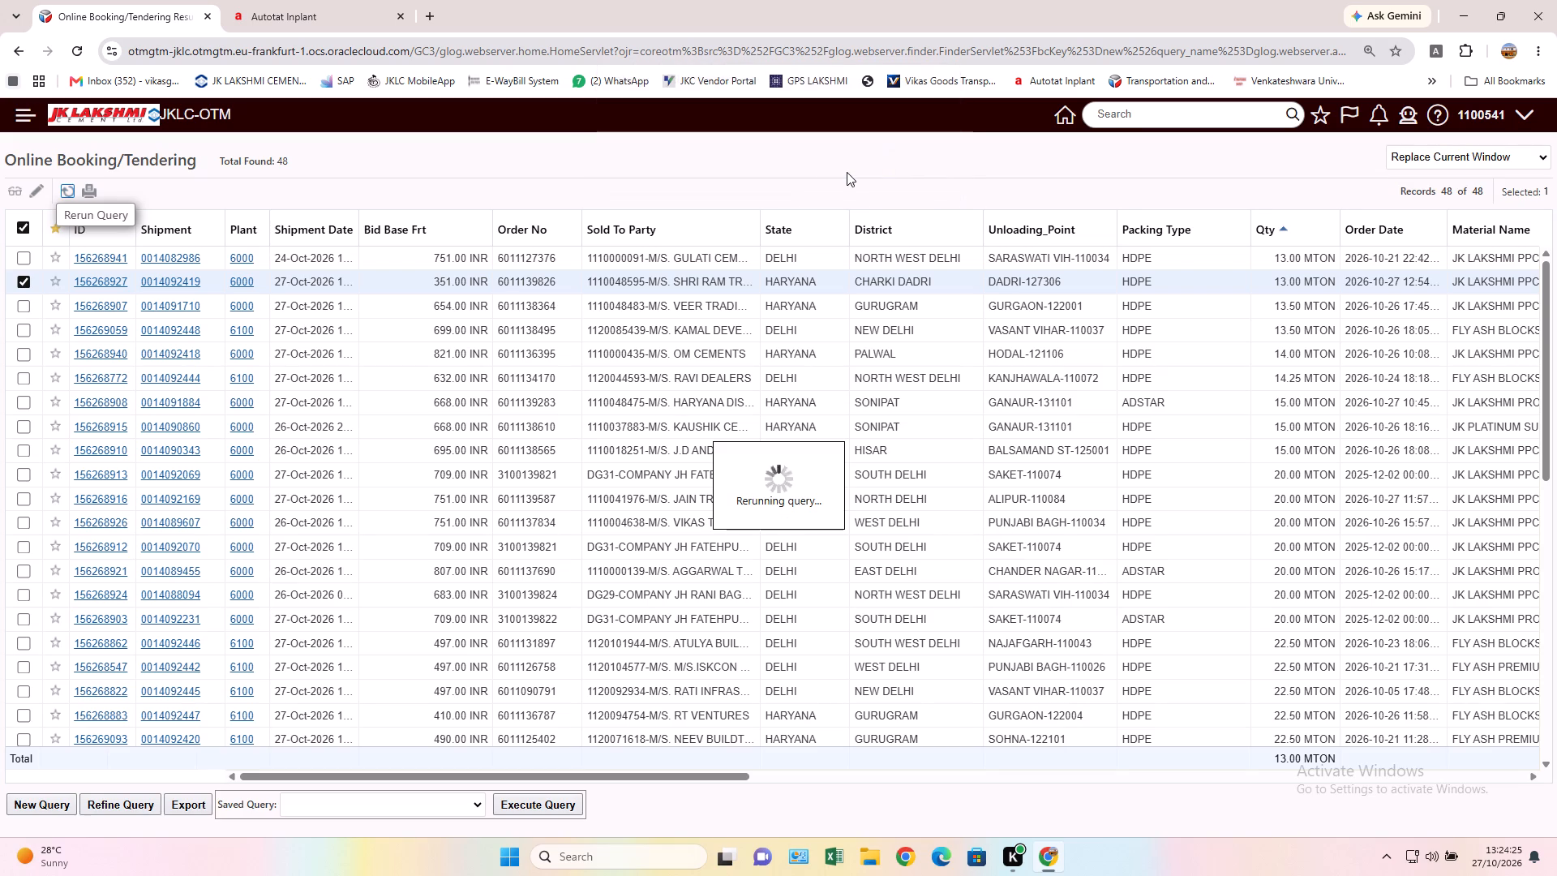
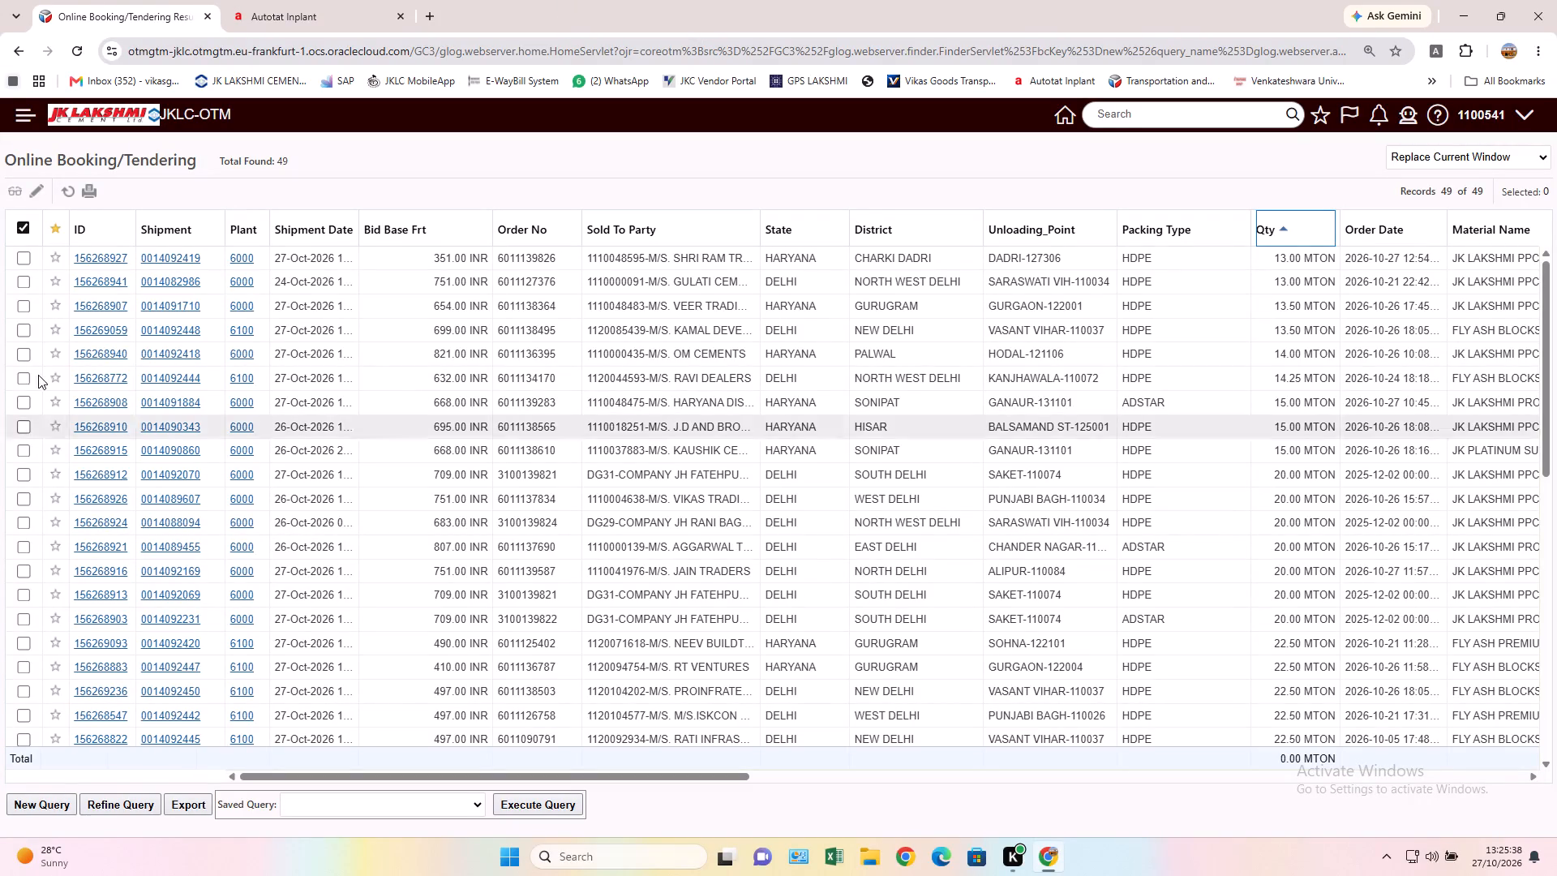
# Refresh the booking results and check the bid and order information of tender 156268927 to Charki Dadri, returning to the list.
pyautogui.click(66, 192)
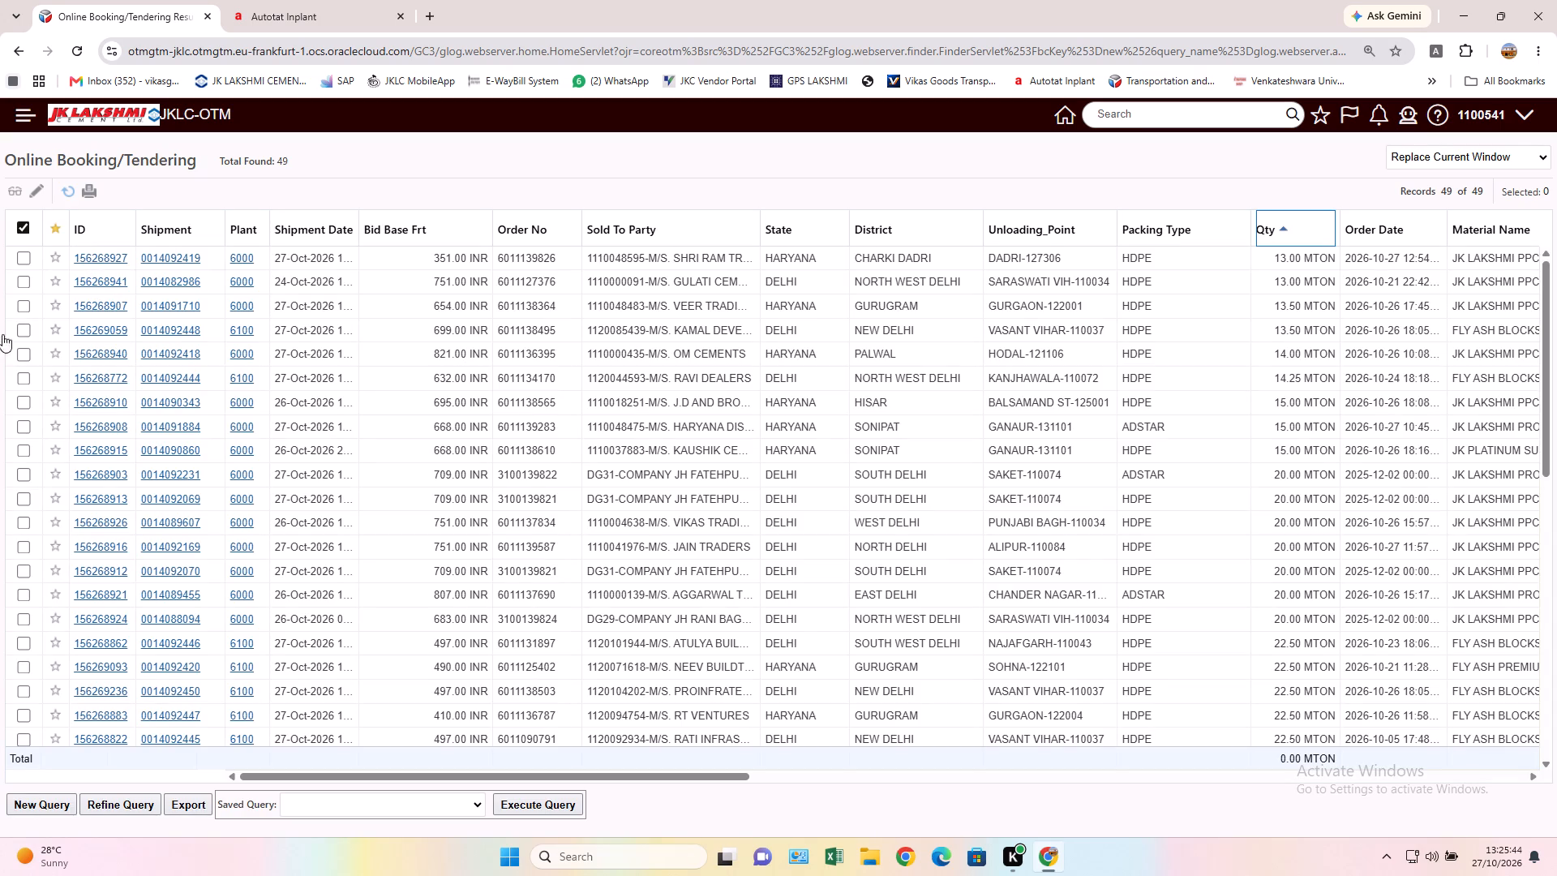
pyautogui.click(20, 260)
pyautogui.click(86, 263)
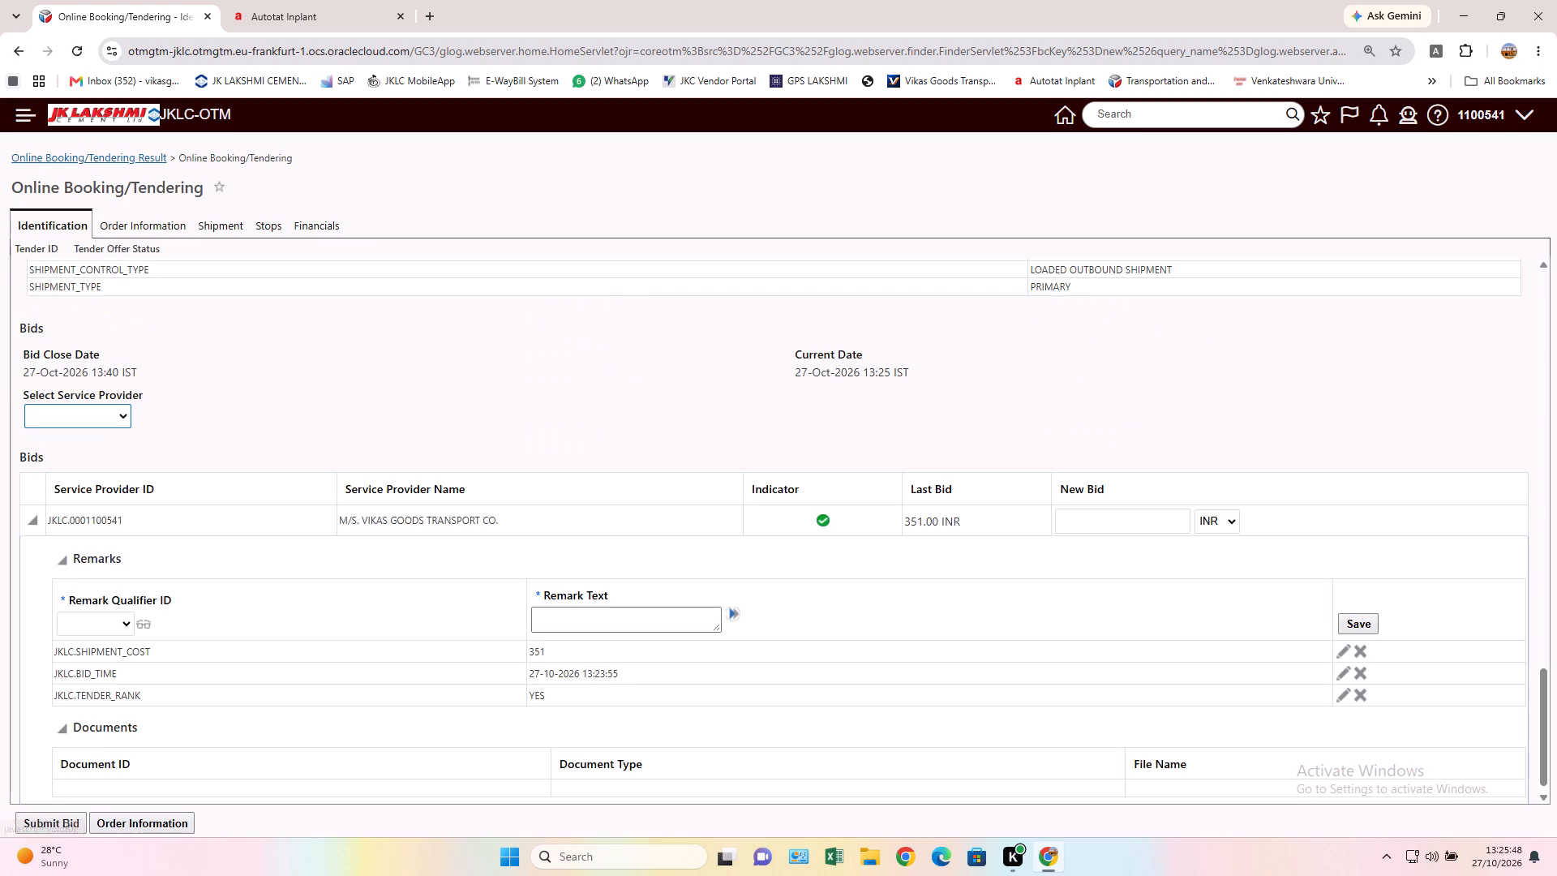
pyautogui.click(120, 827)
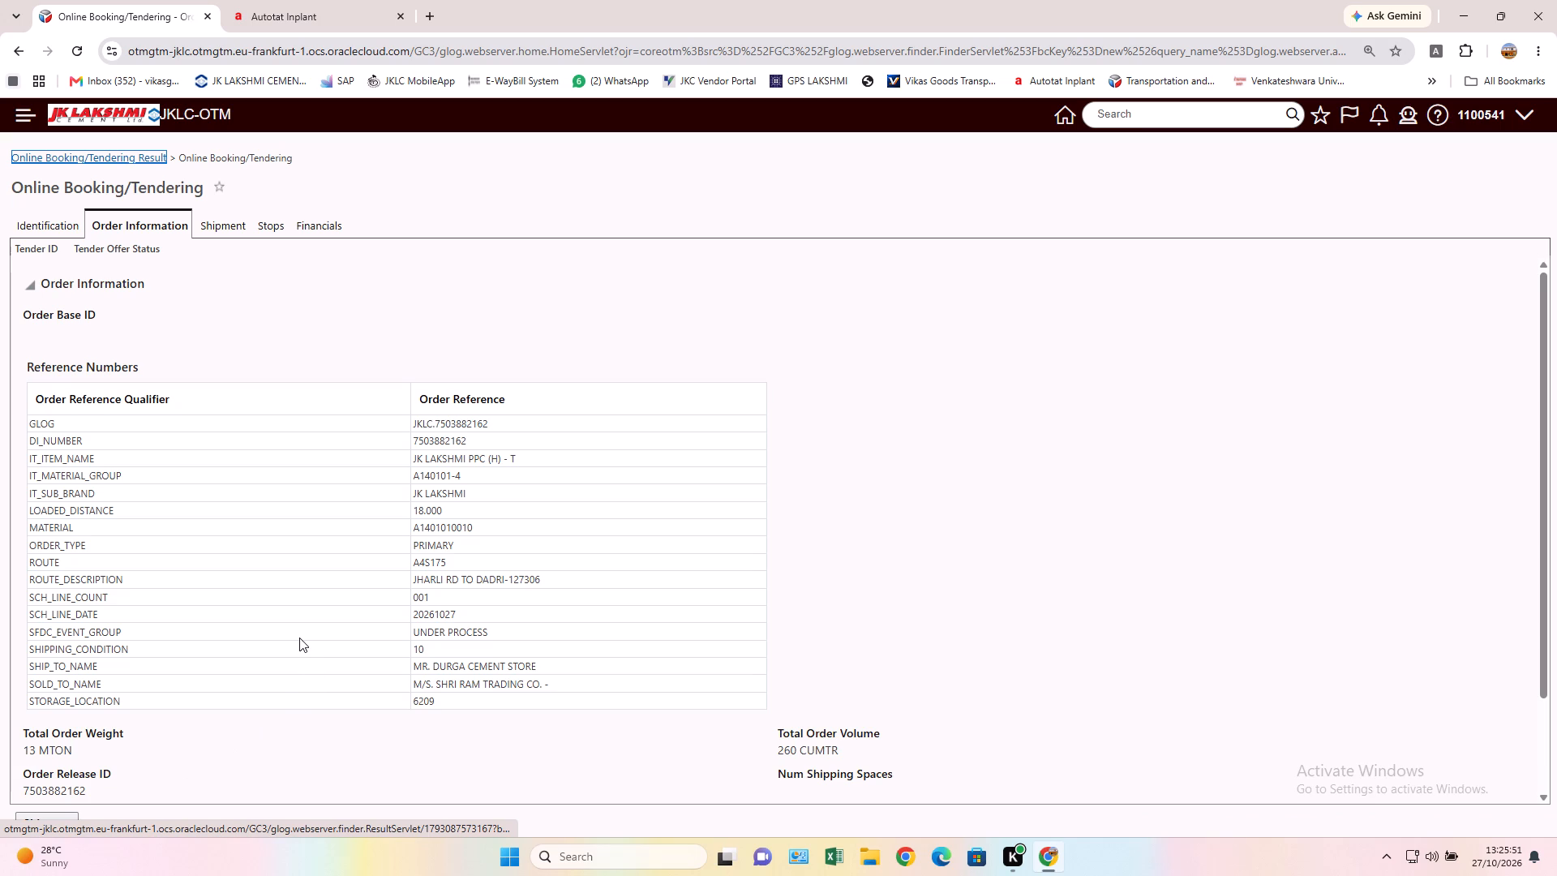
pyautogui.scroll(-3, 299, 638)
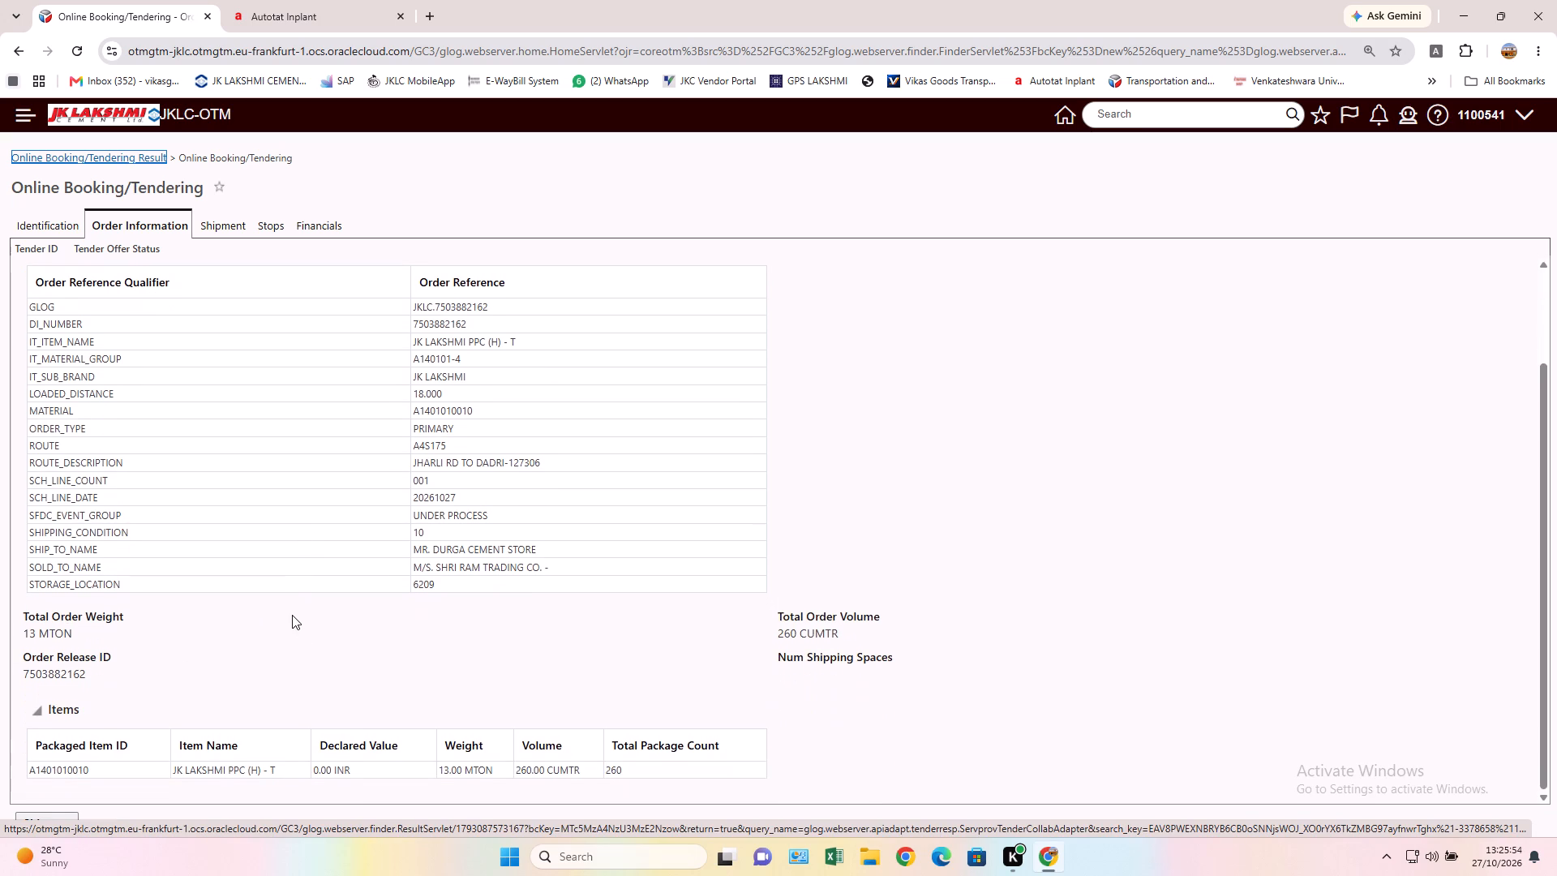
pyautogui.scroll(2, 291, 613)
pyautogui.click(95, 157)
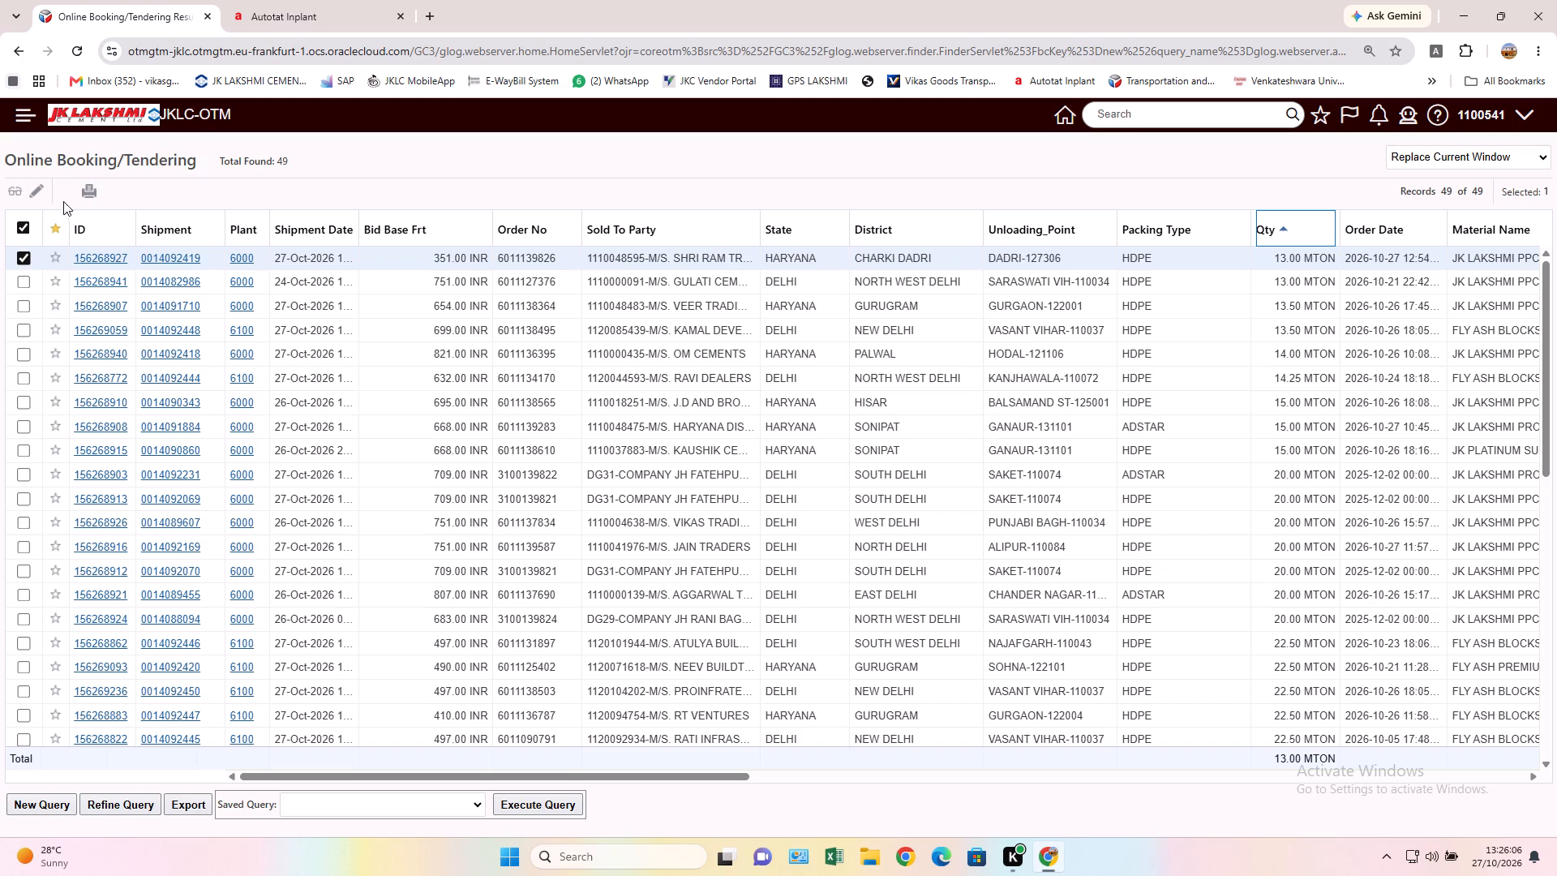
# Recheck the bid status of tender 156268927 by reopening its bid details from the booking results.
pyautogui.click(88, 260)
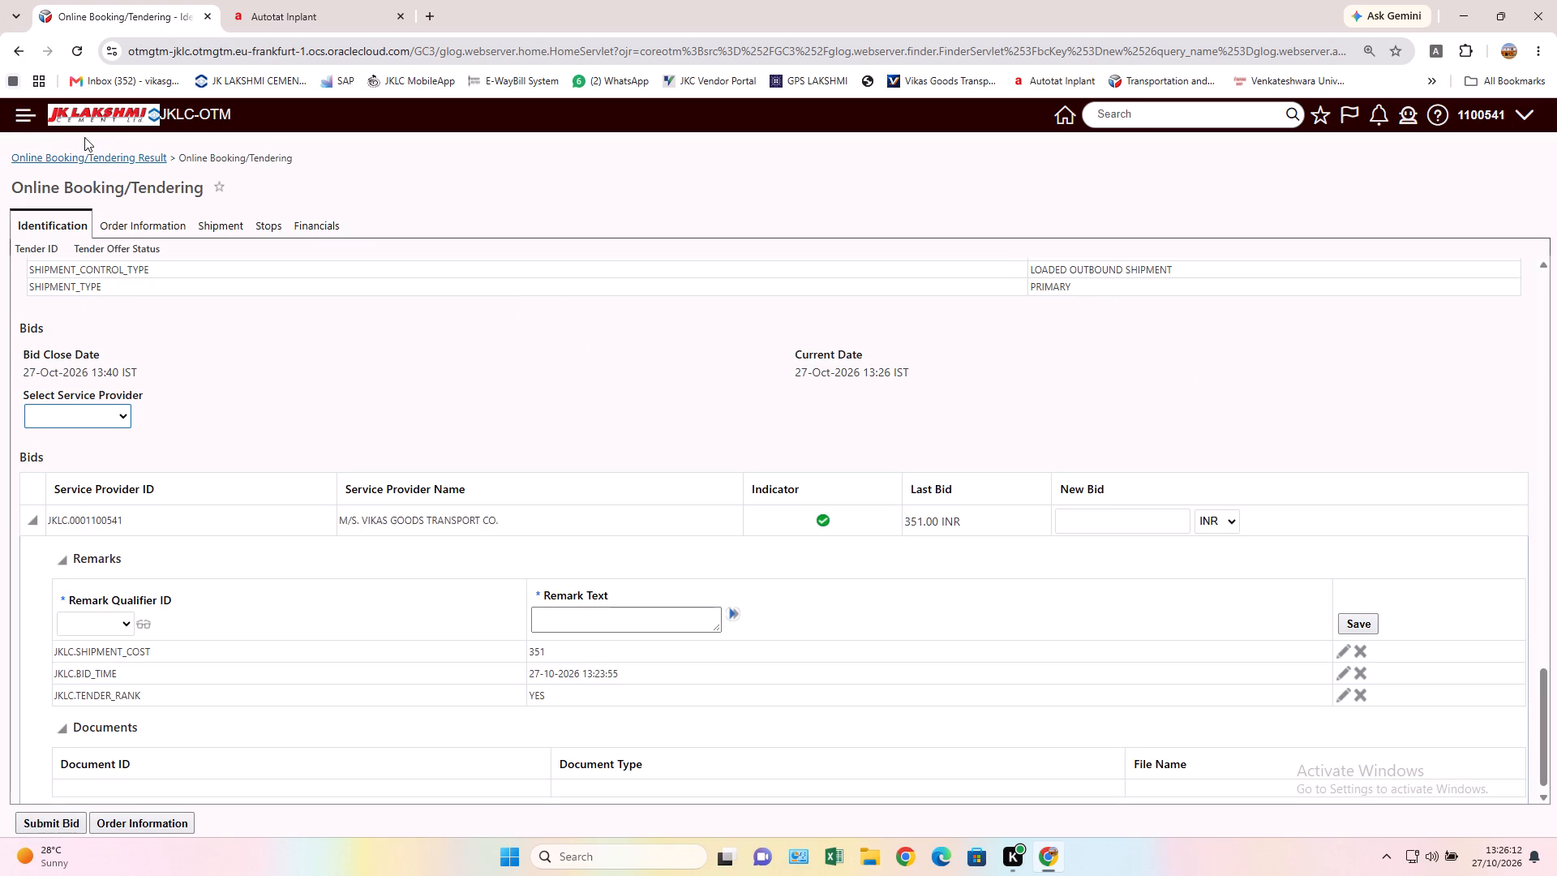
pyautogui.click(92, 156)
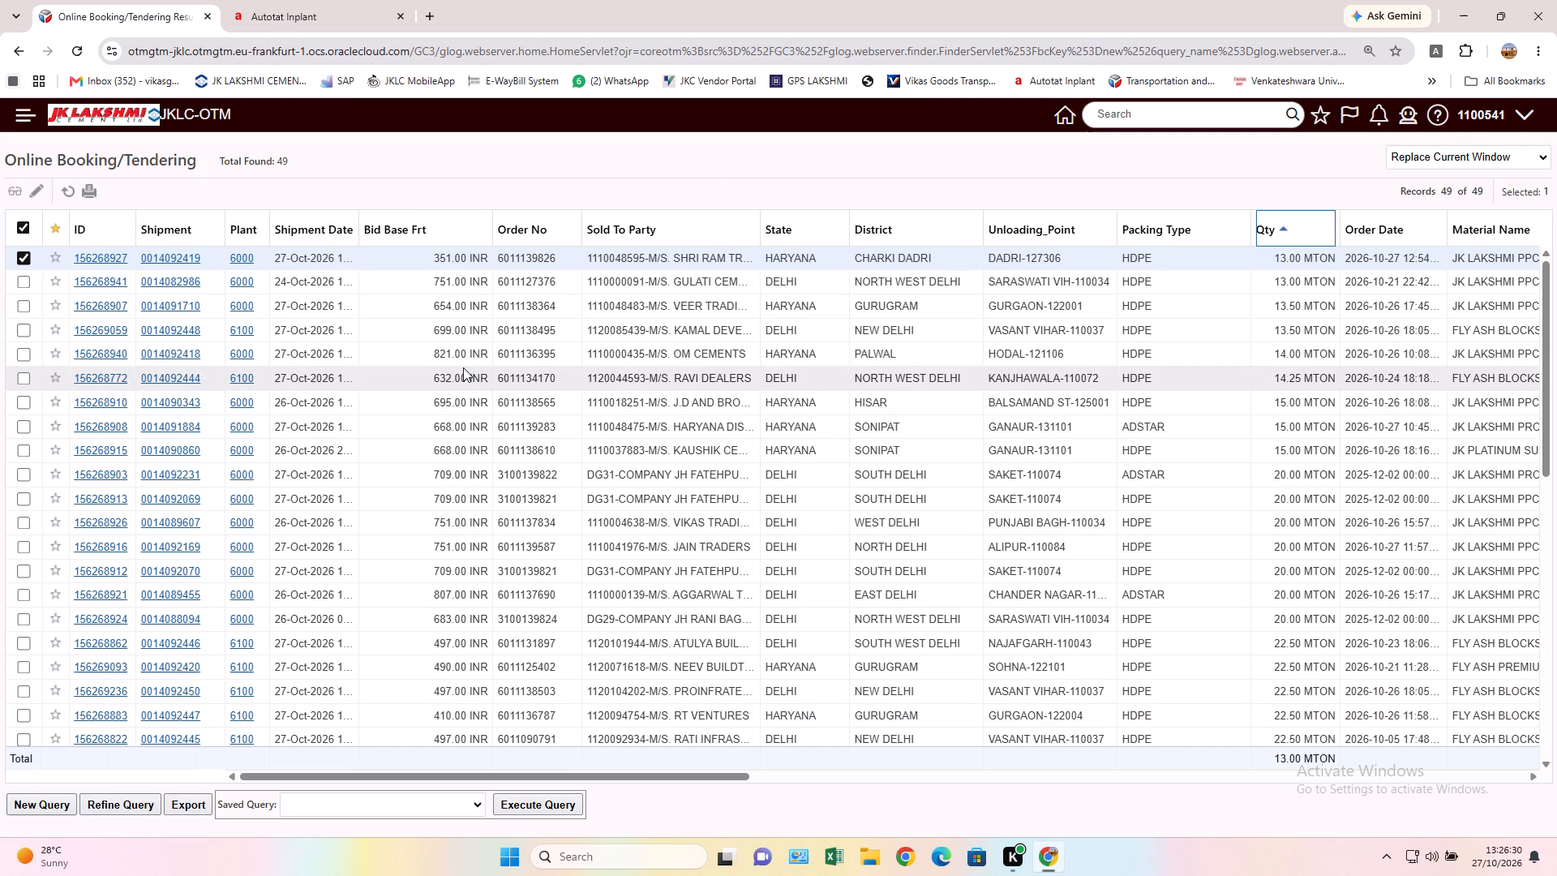
pyautogui.click(114, 258)
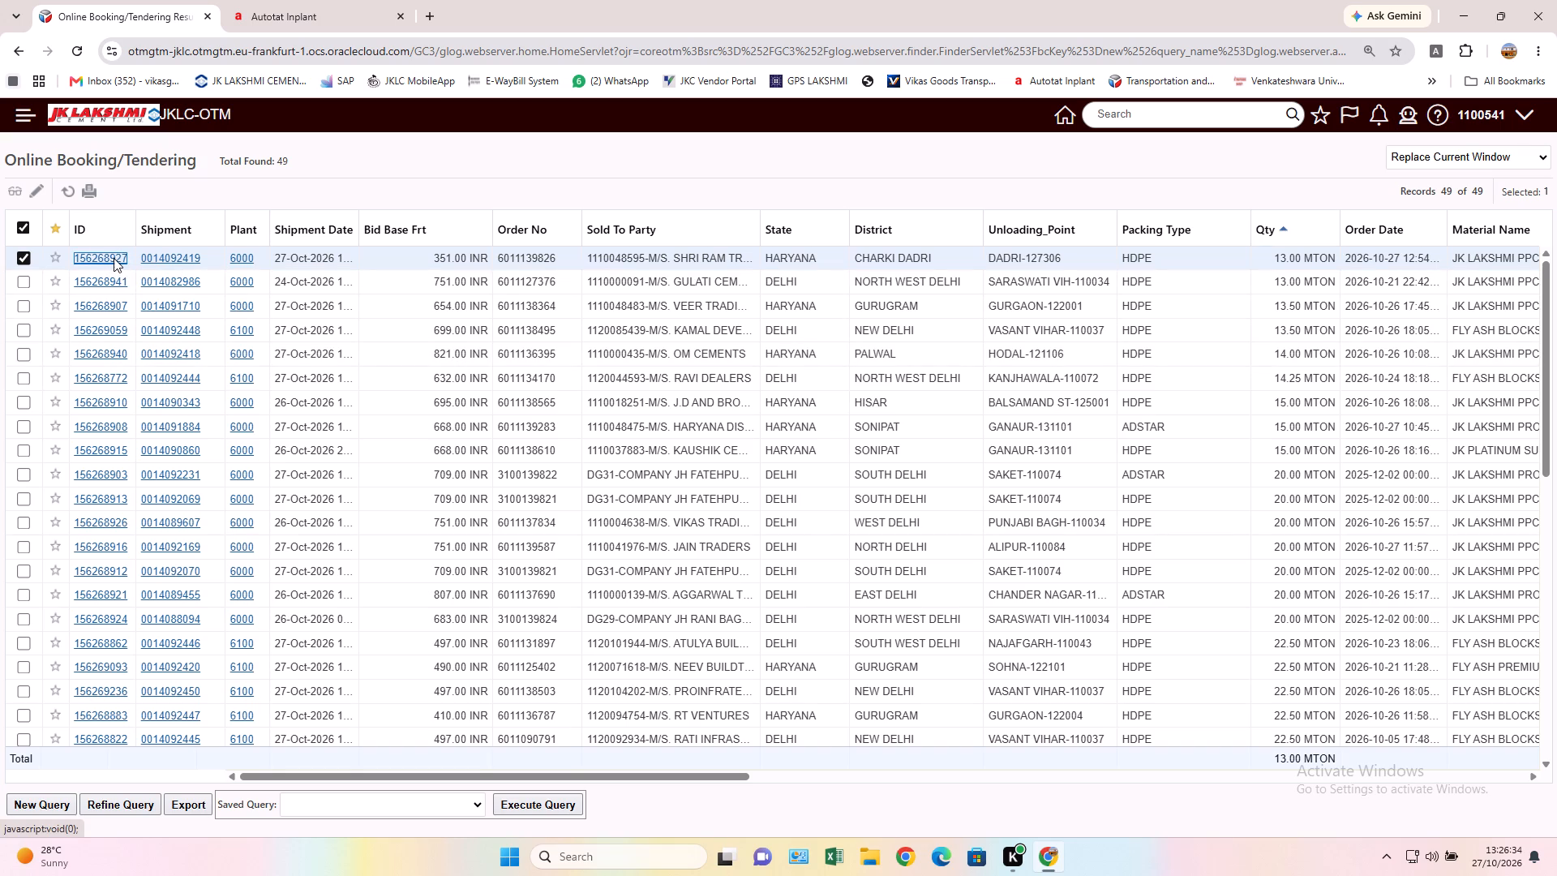
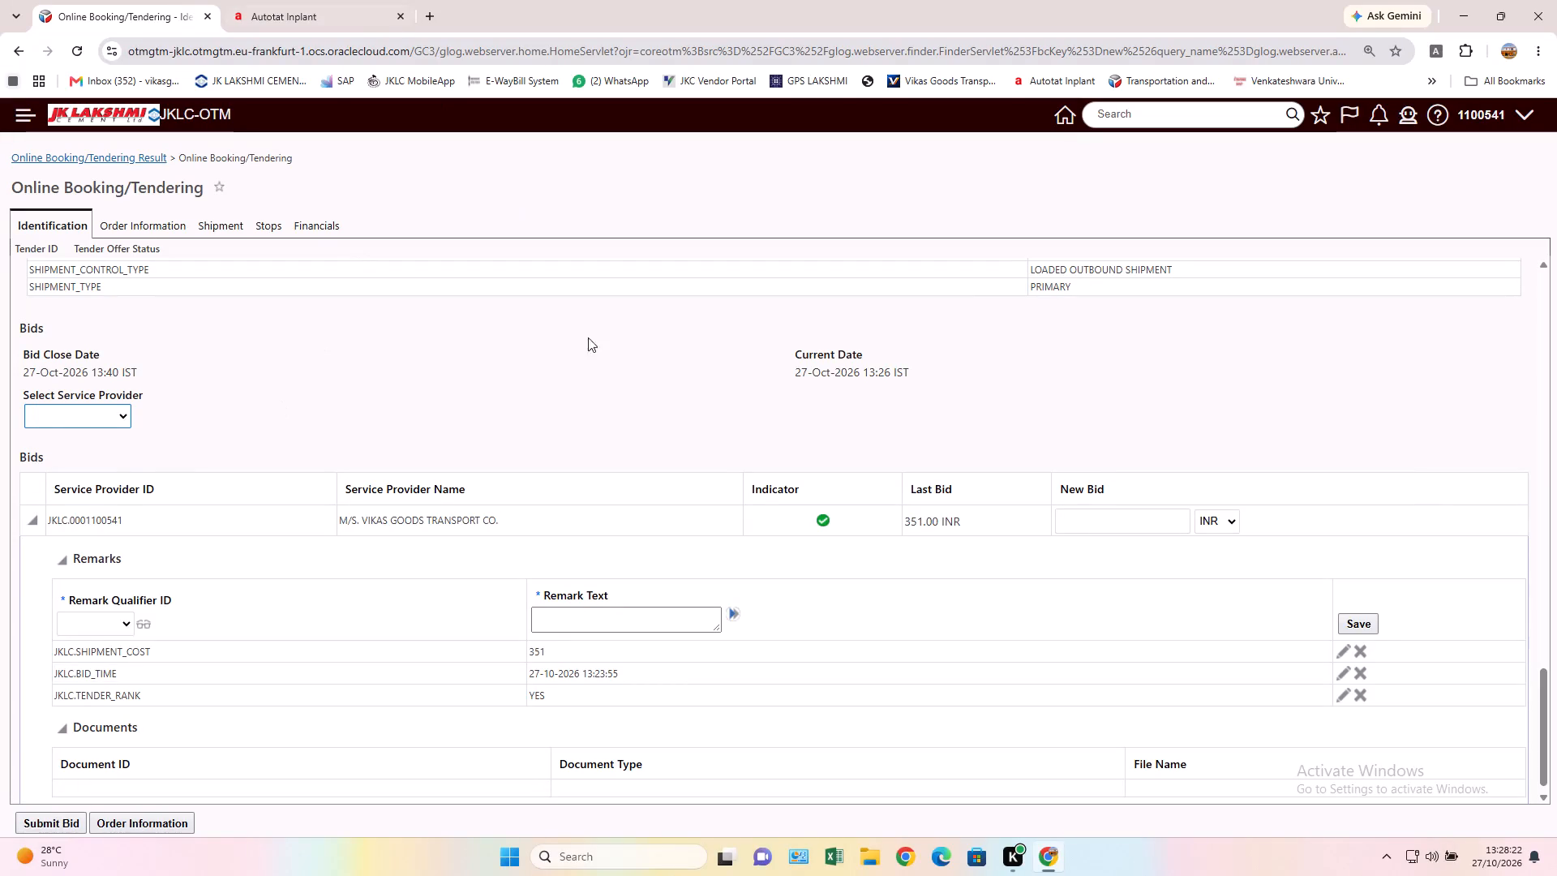
# Check the Jharli plant auction orders in Autotat Inplant and return to the open tender in JKLC-OTM.
pyautogui.click(320, 7)
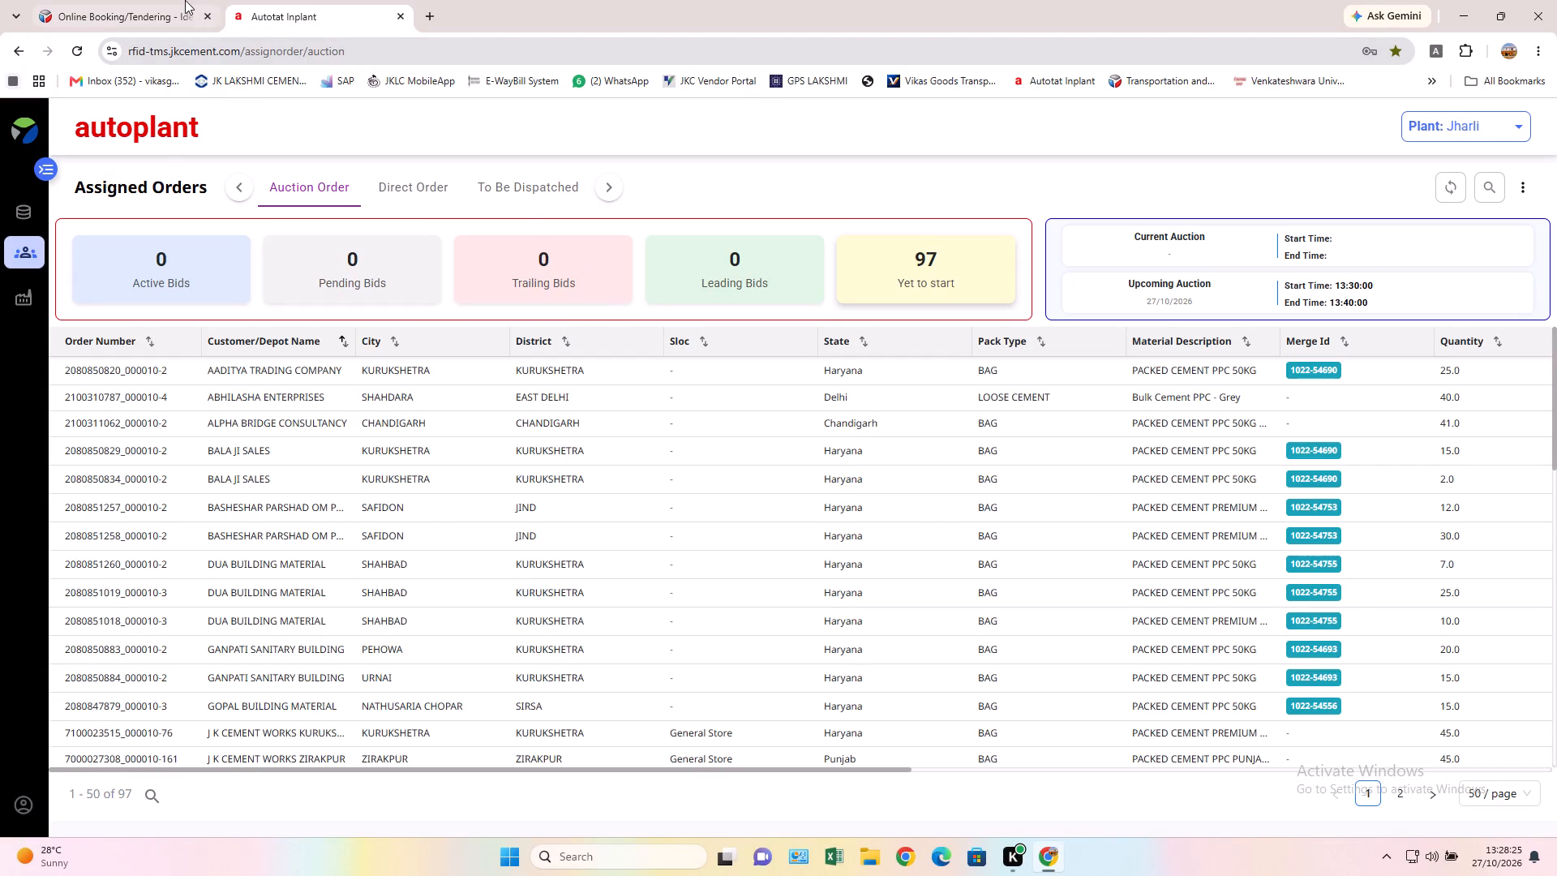
pyautogui.click(185, 0)
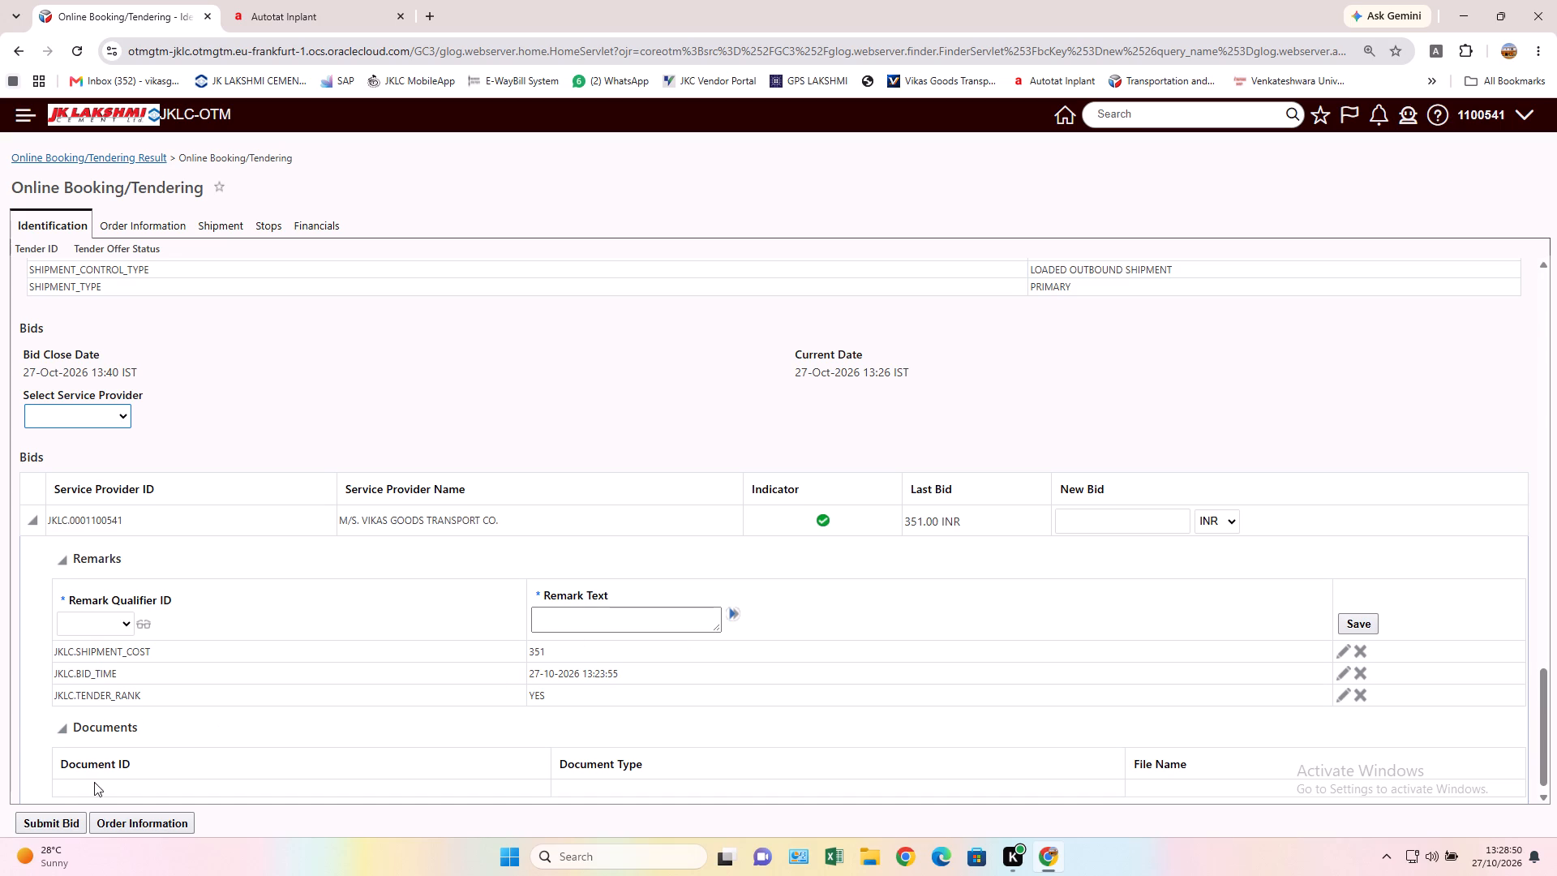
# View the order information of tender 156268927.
pyautogui.click(137, 818)
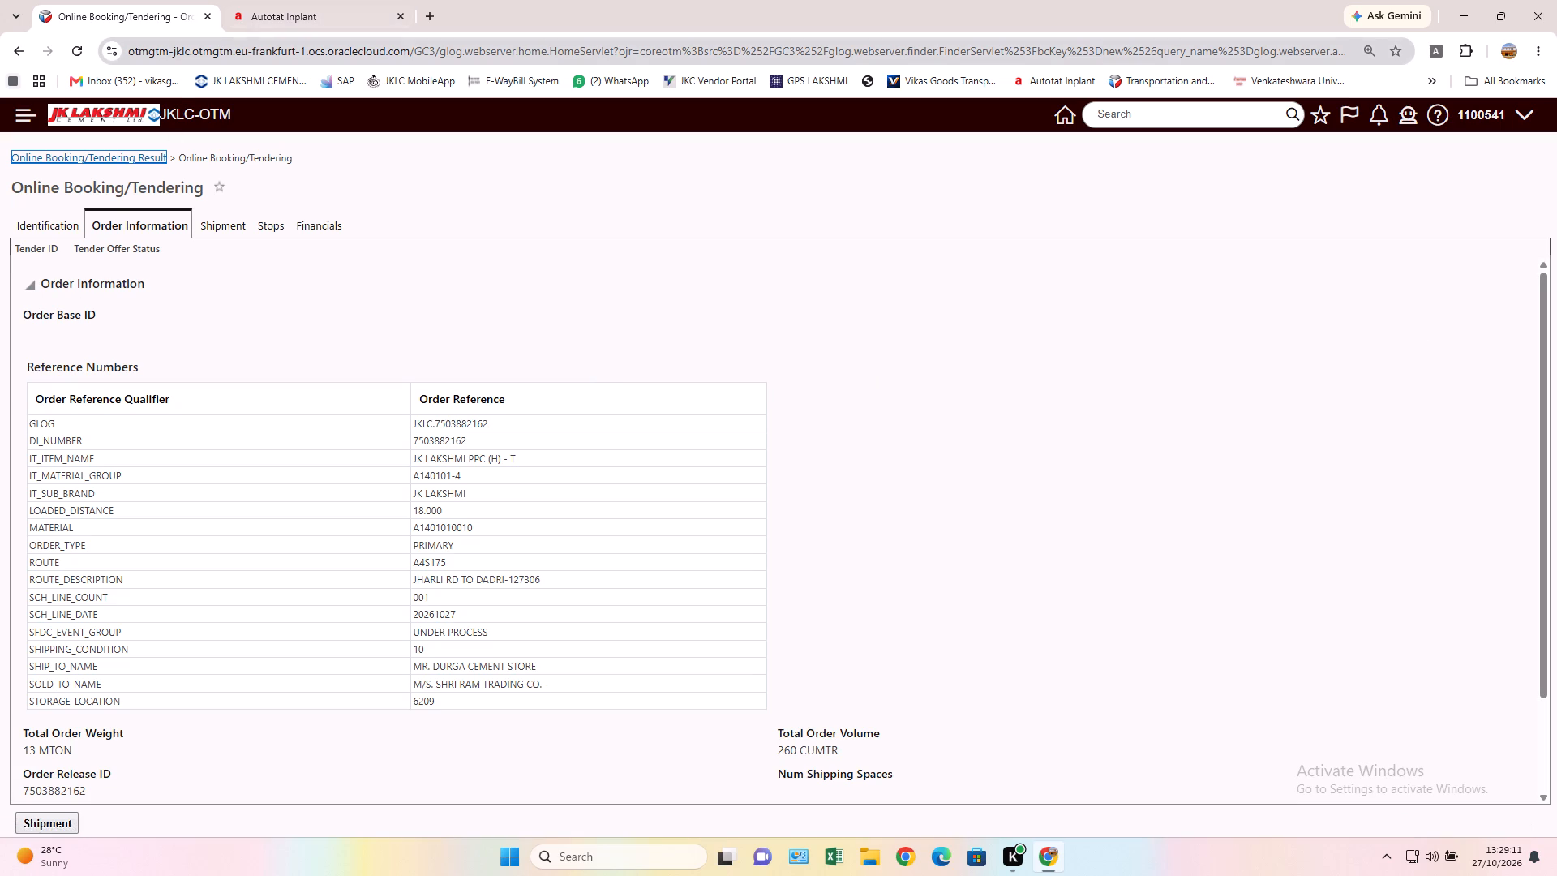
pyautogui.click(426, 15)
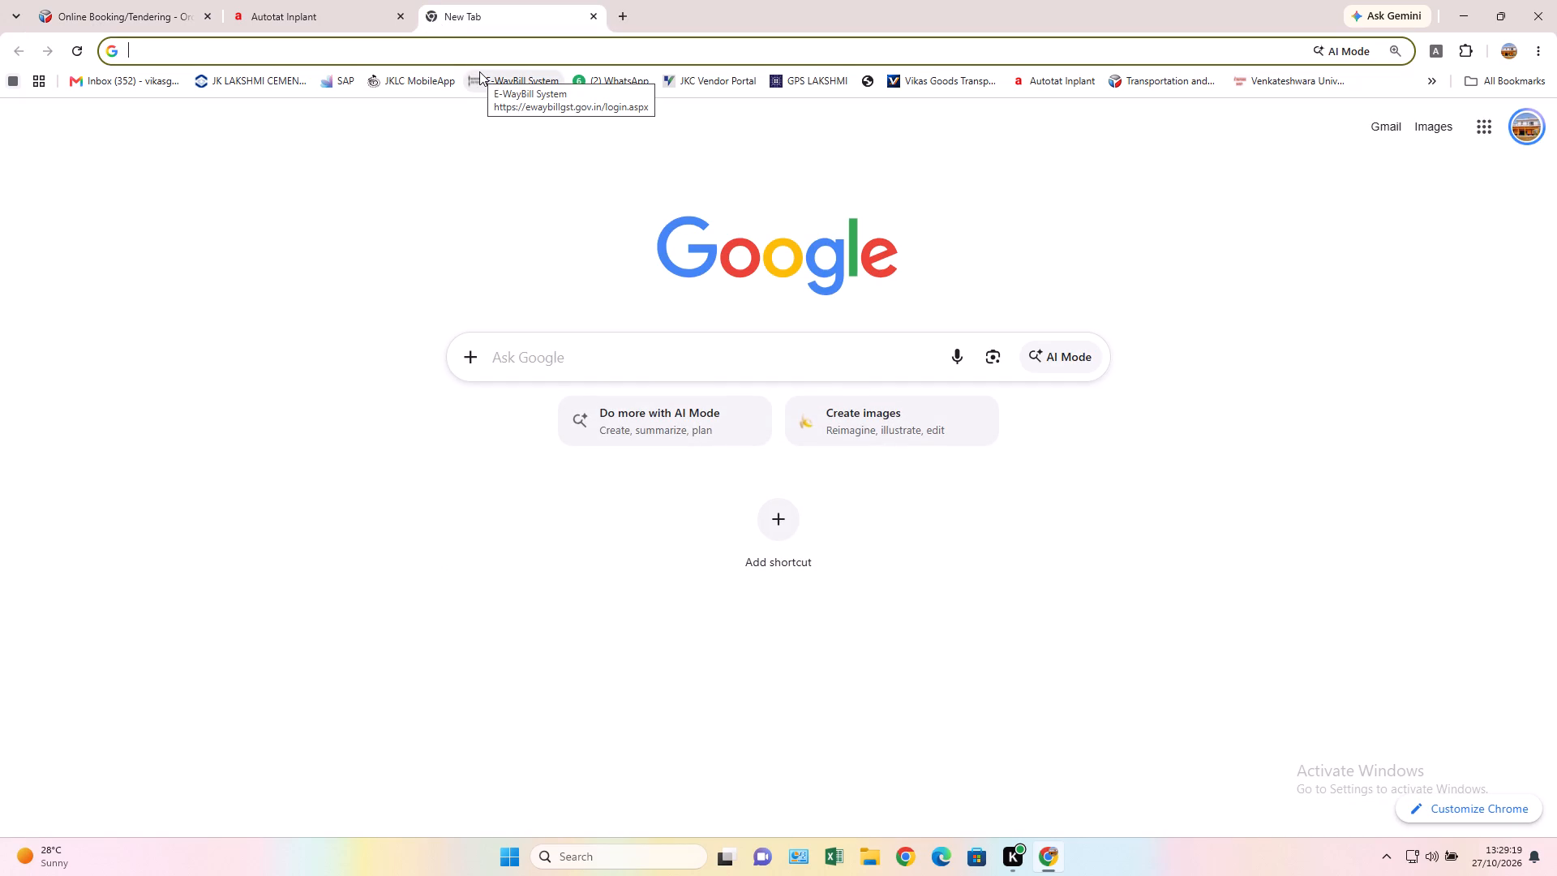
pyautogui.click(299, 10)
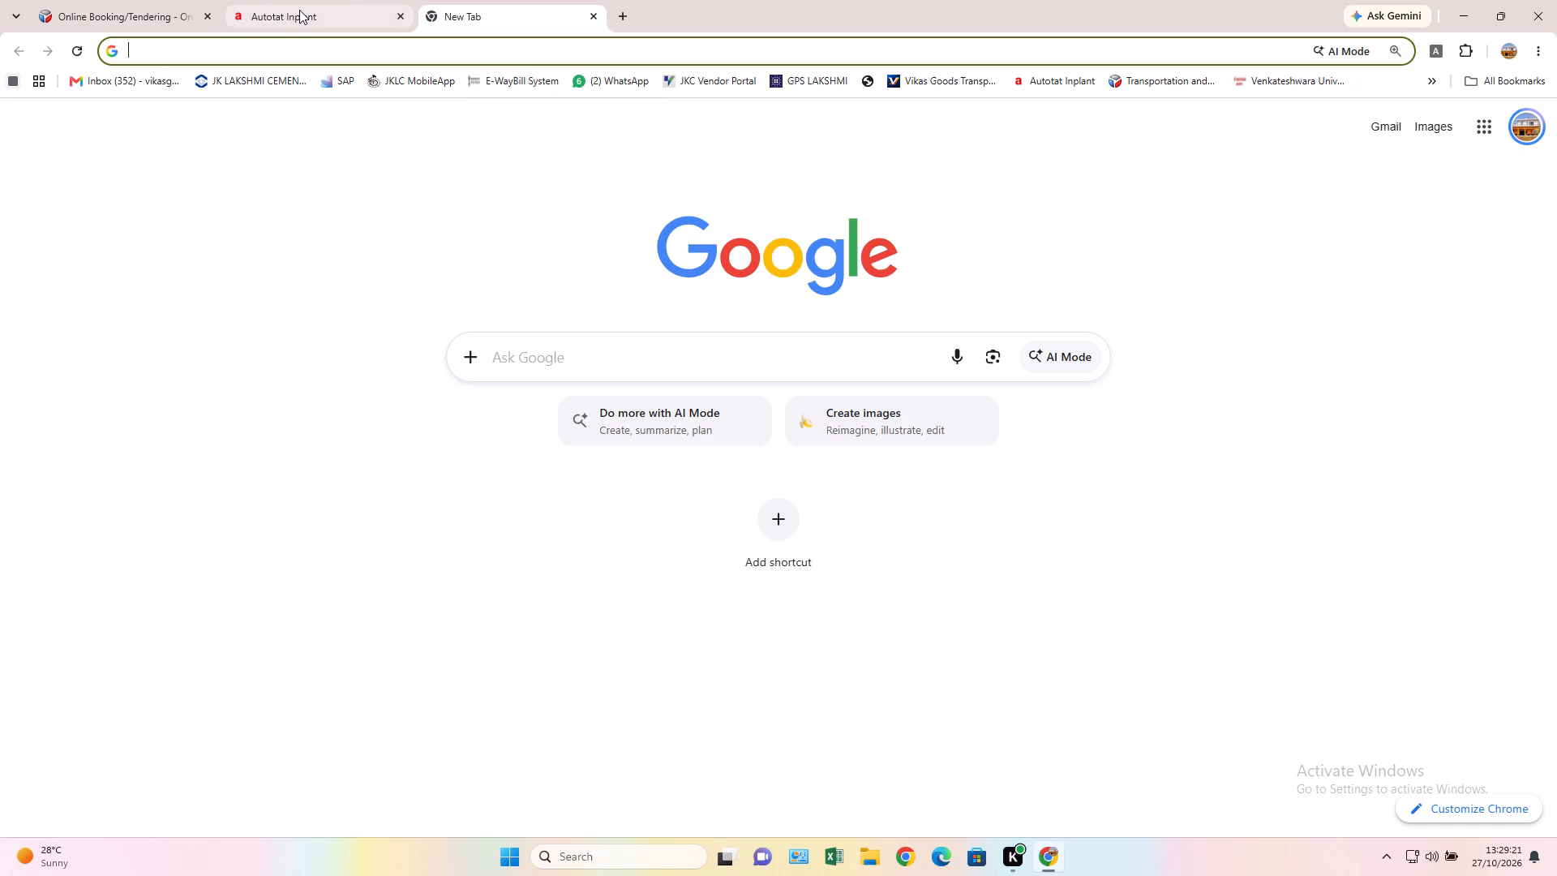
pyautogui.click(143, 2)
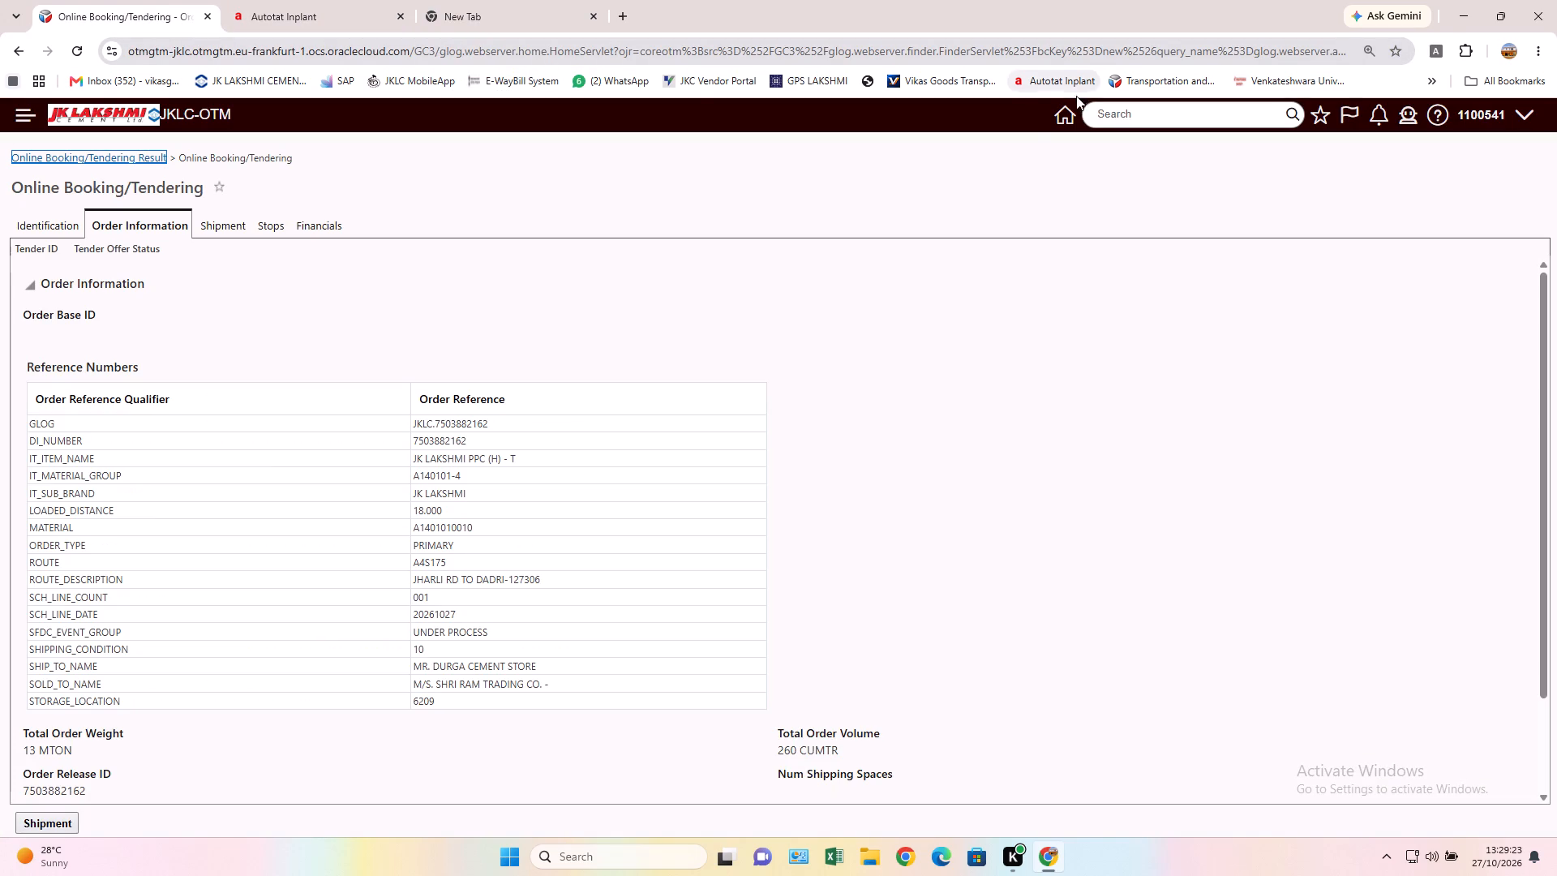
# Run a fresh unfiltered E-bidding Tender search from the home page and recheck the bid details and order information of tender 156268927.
pyautogui.click(1048, 109)
pyautogui.click(1054, 110)
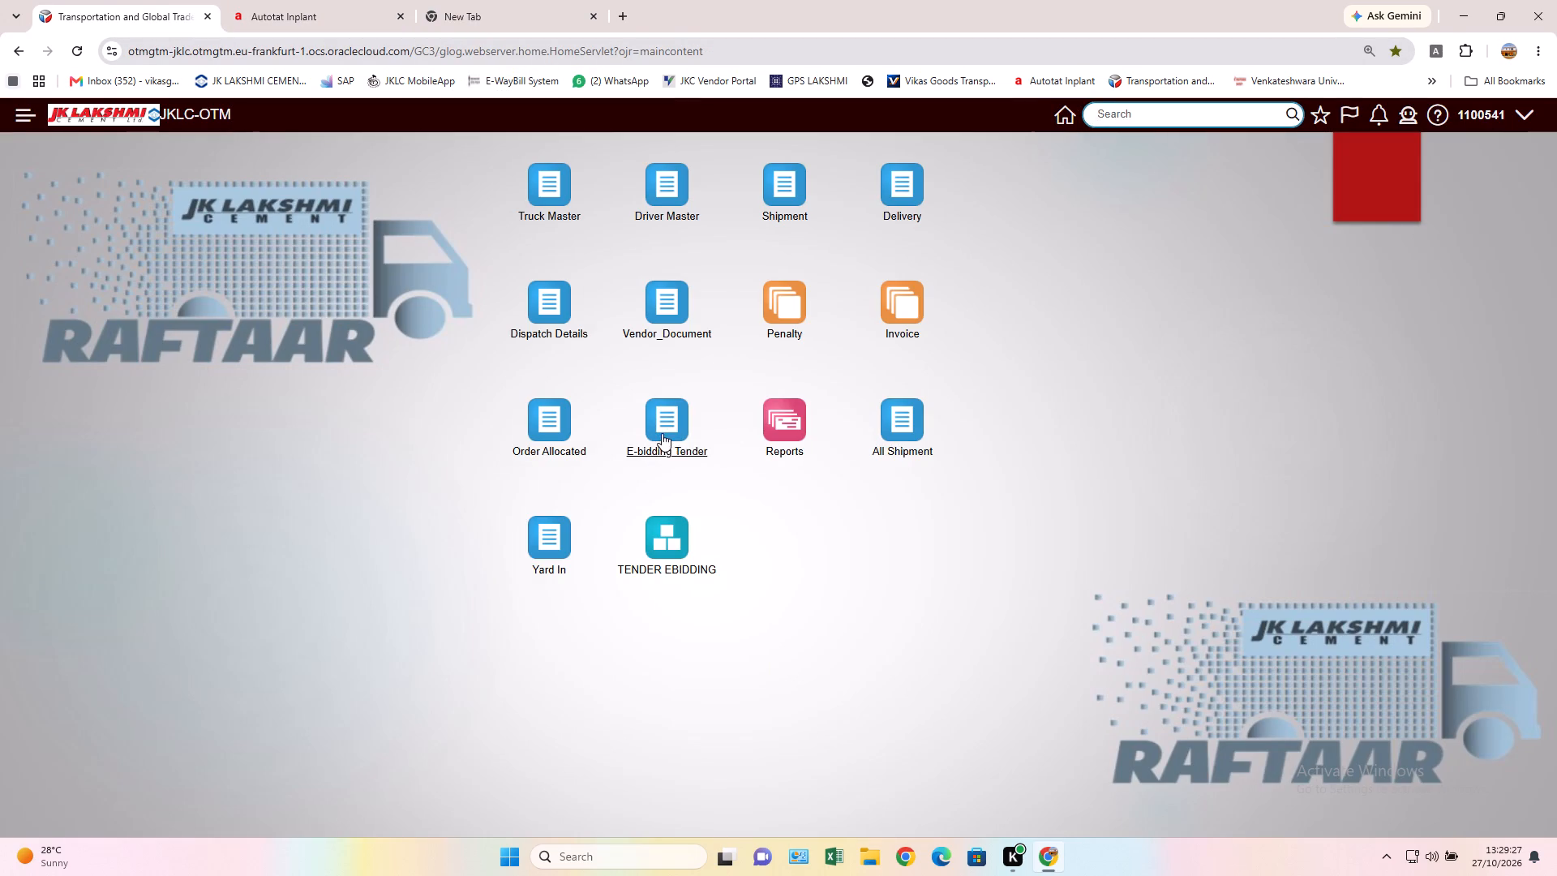
pyautogui.click(662, 433)
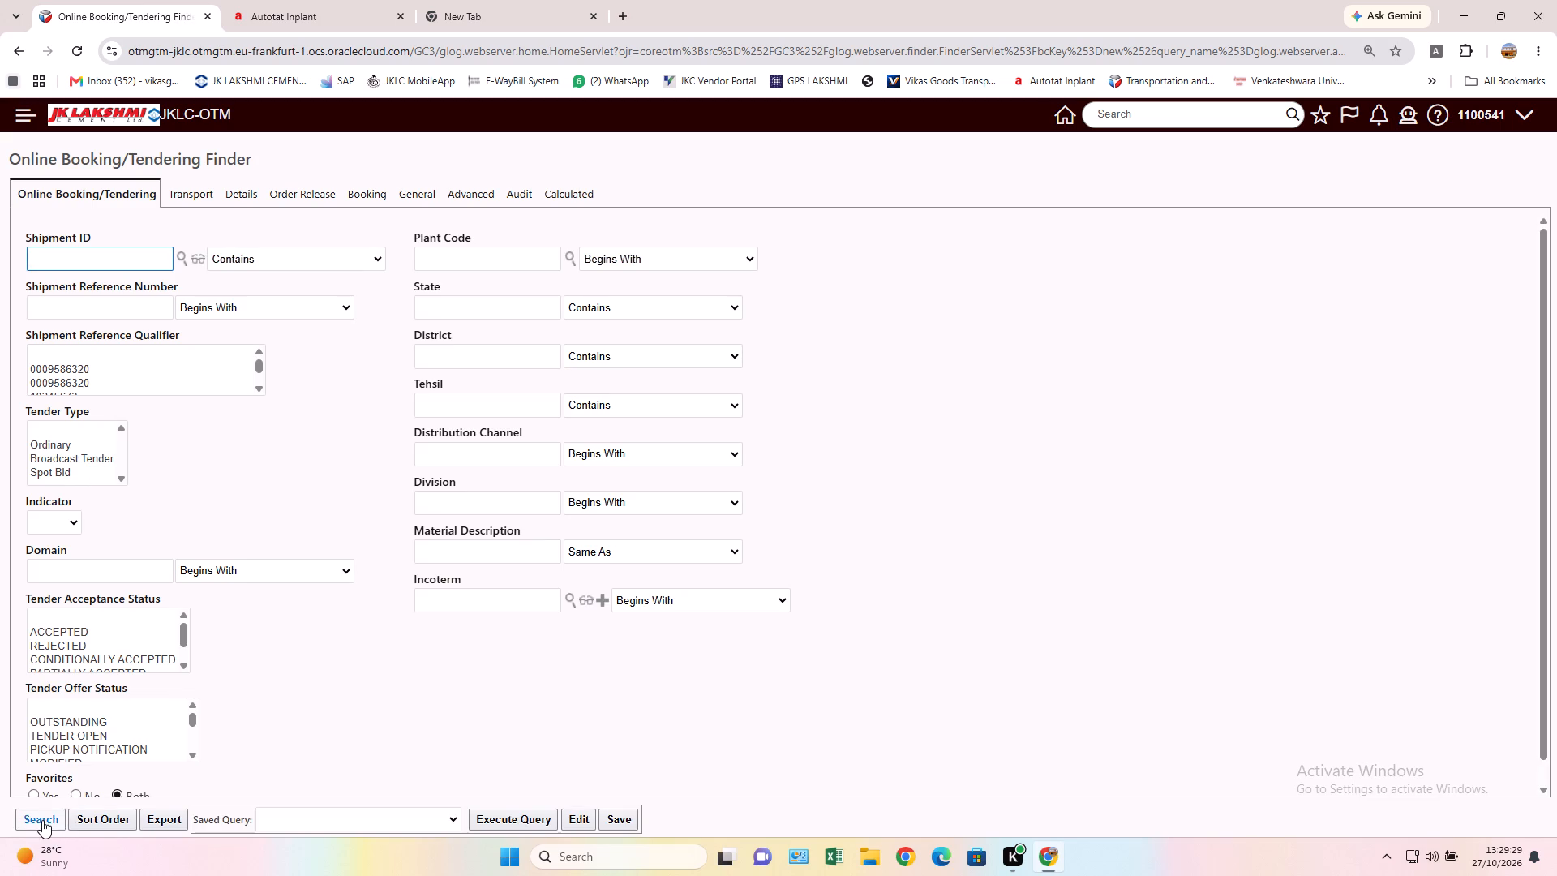
pyautogui.click(42, 820)
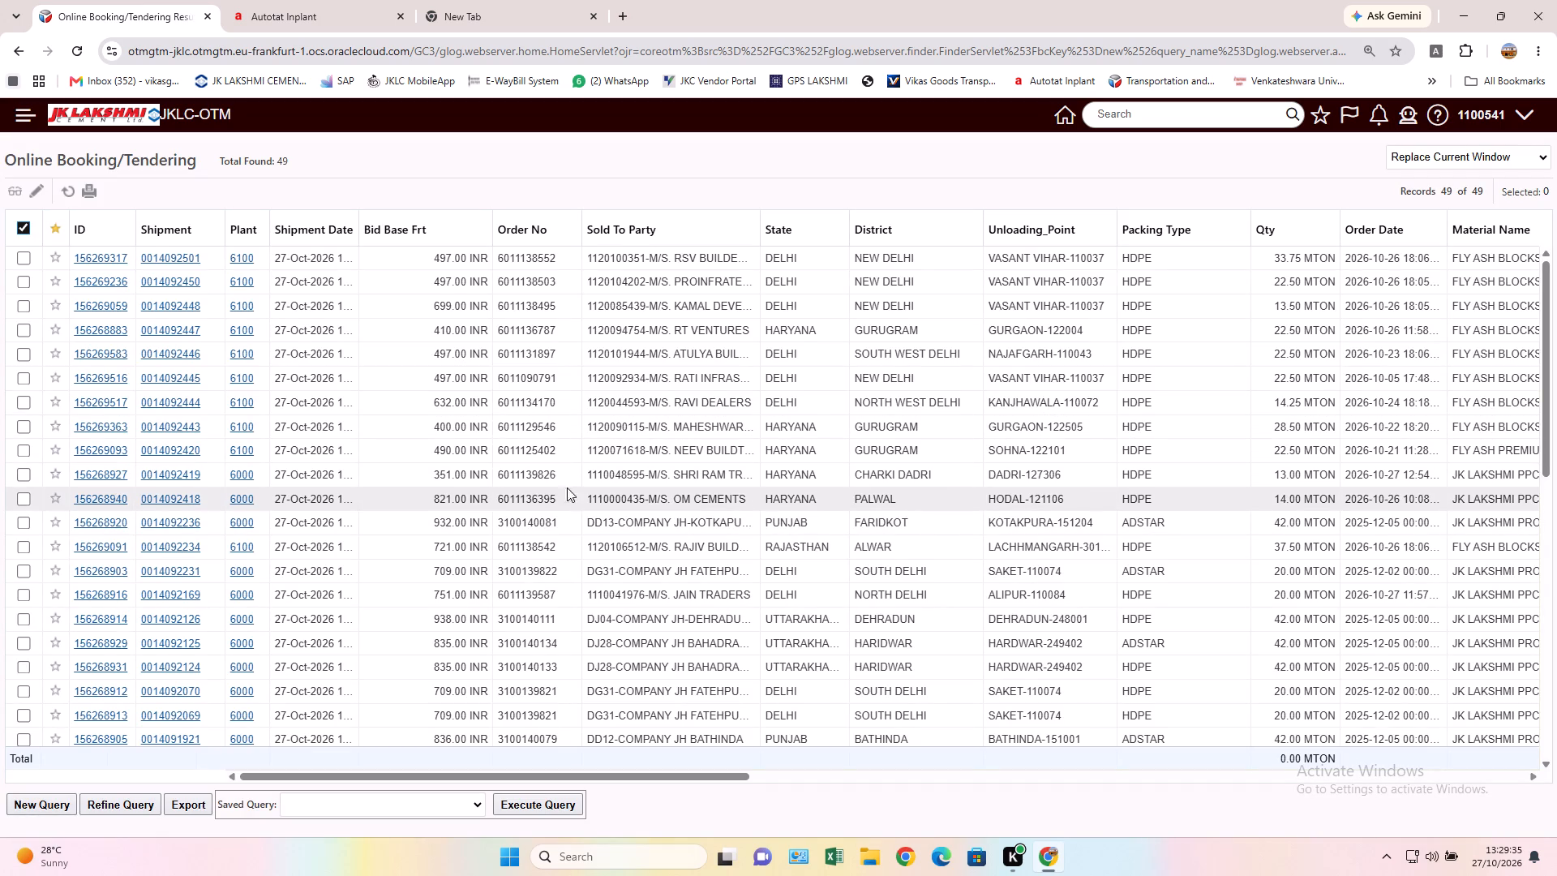
pyautogui.click(24, 474)
pyautogui.click(101, 474)
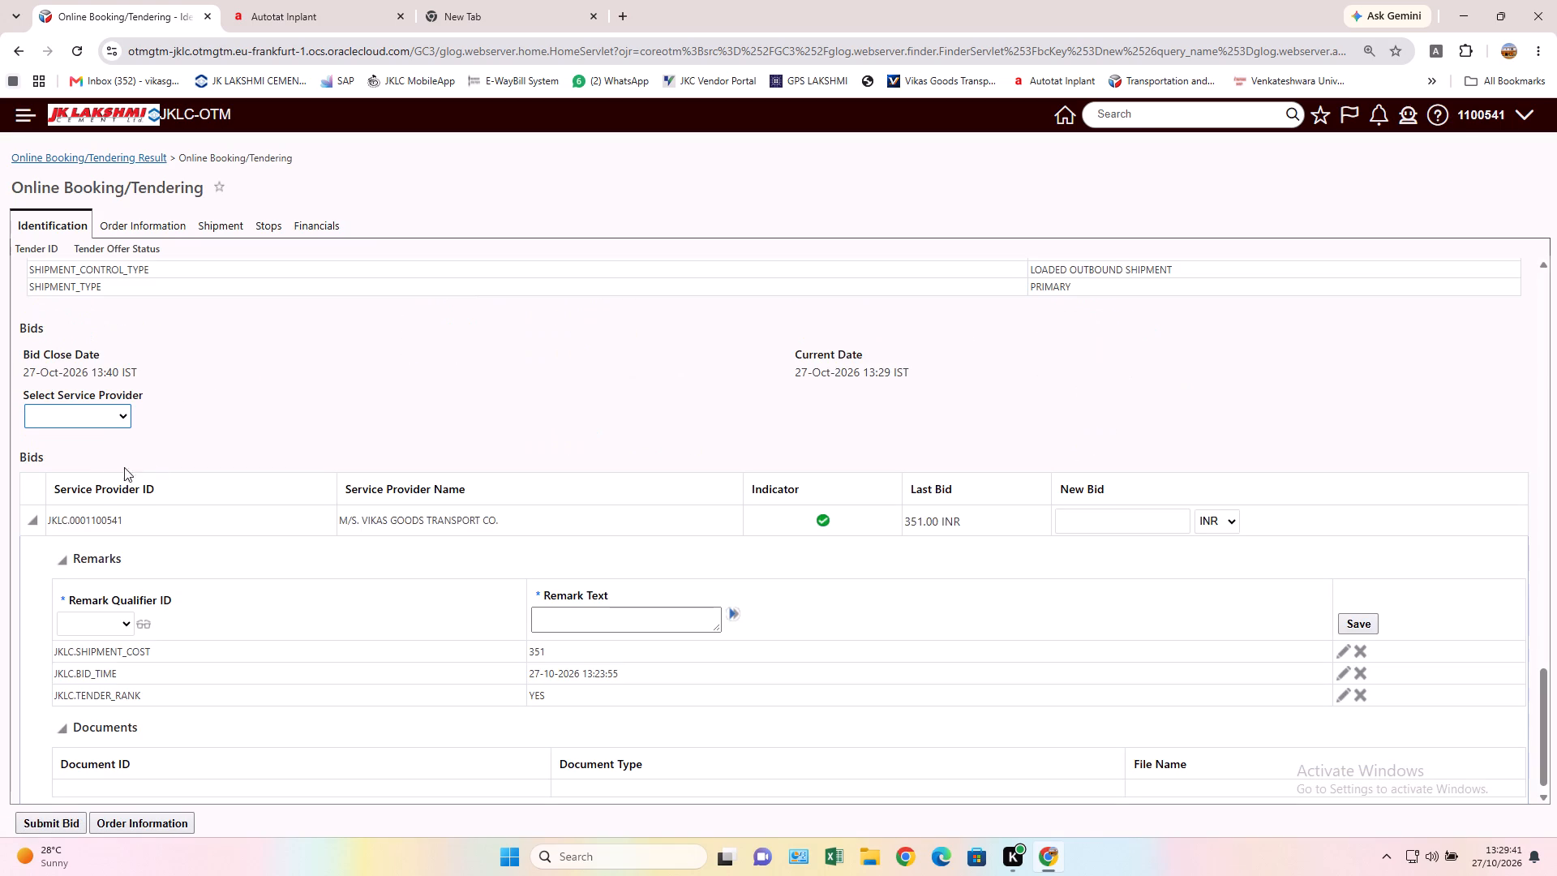
pyautogui.click(149, 820)
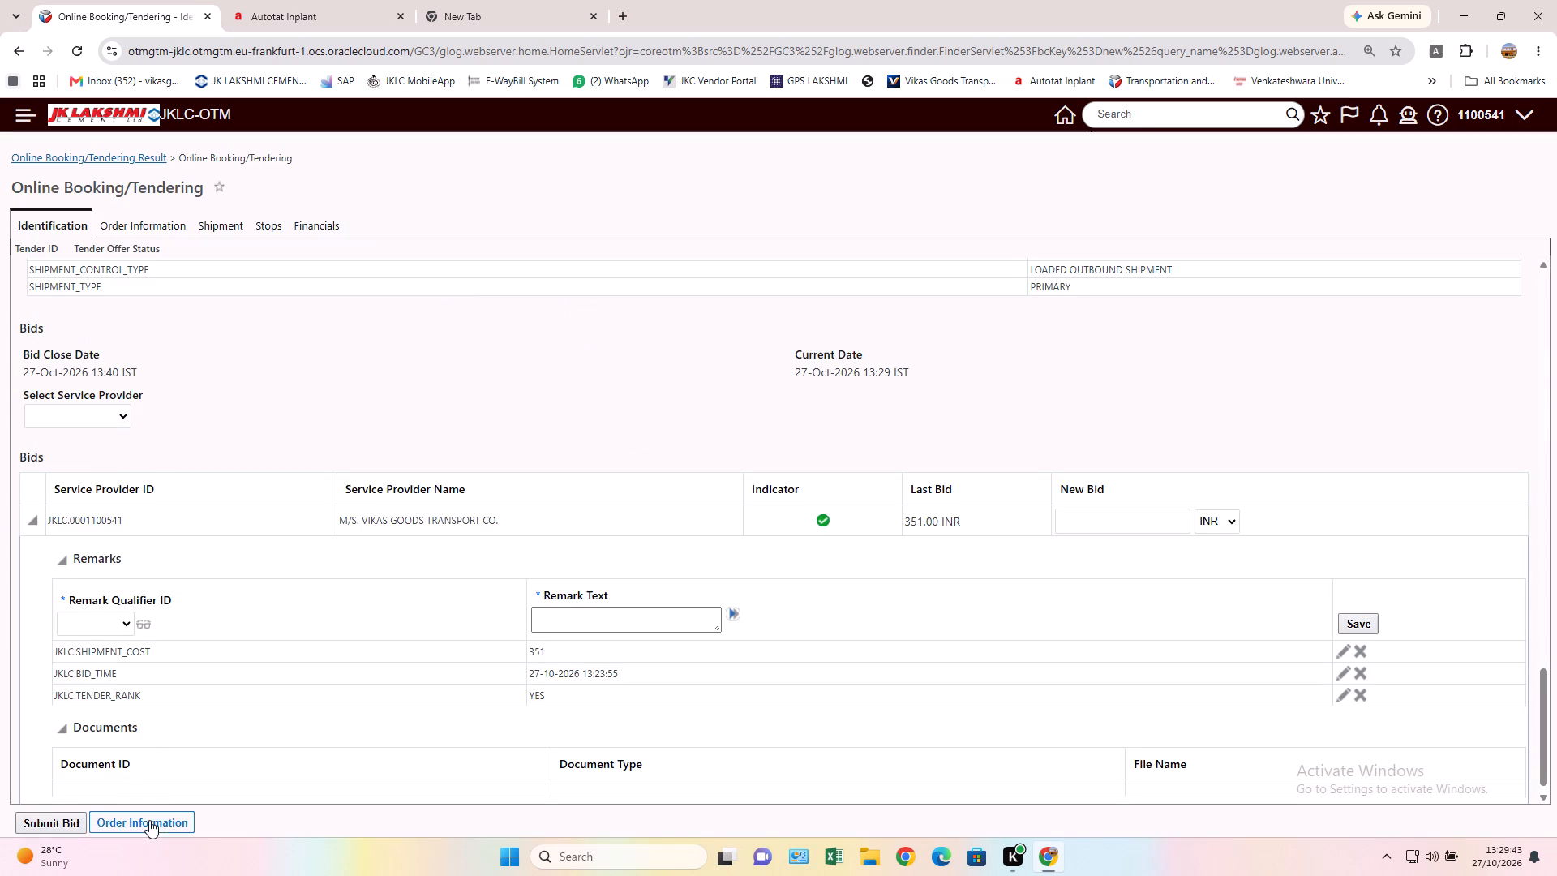
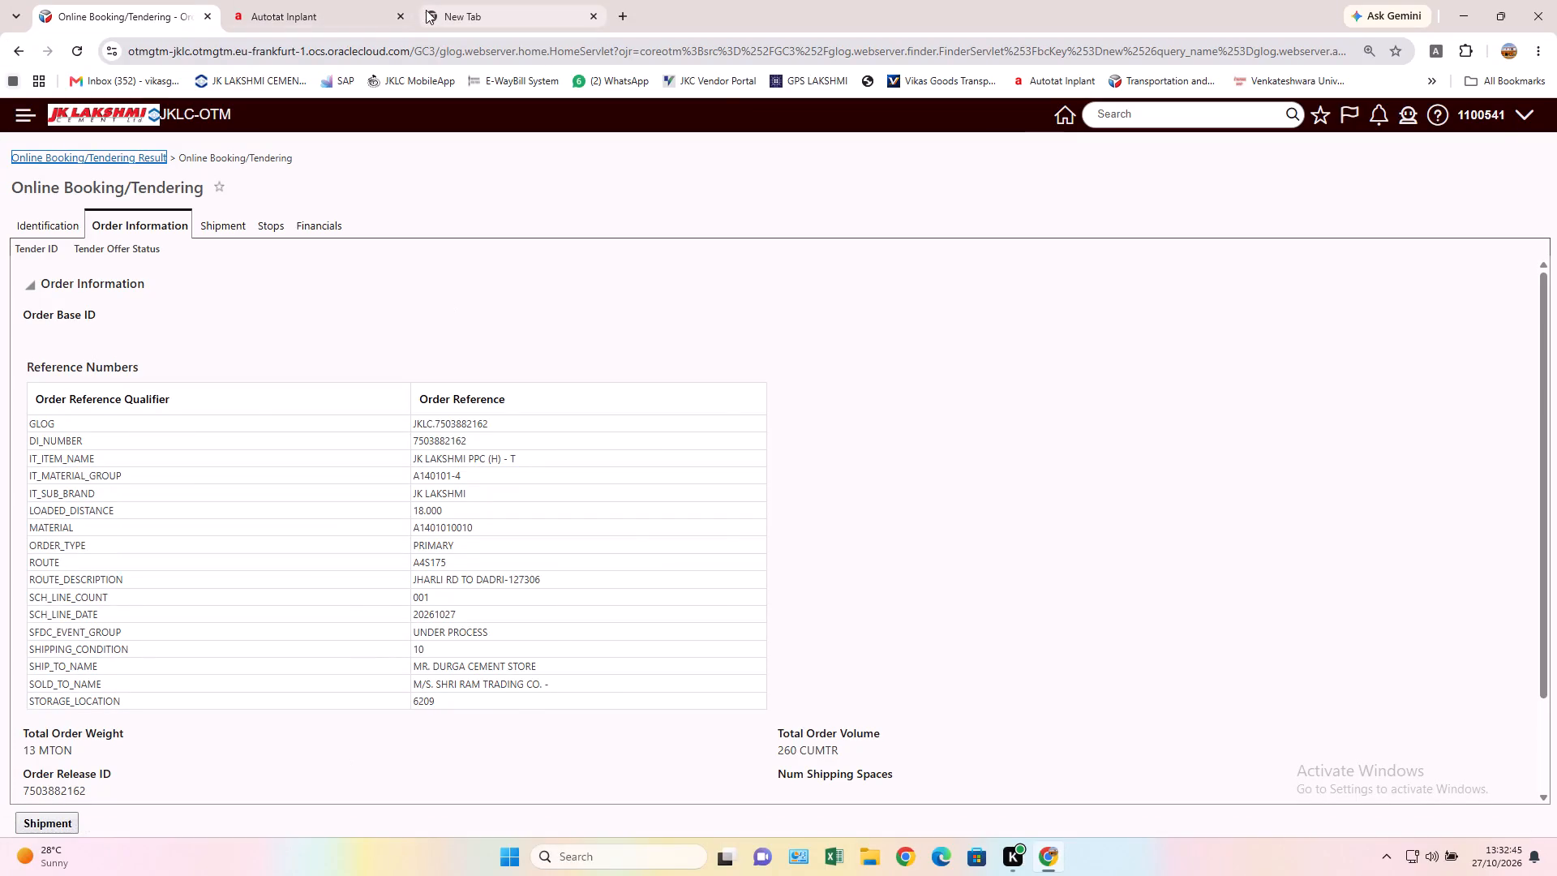
# Switch to Autotat Inplant and check the Jharli plant's direct orders and its orders waiting for dispatch.
pyautogui.click(298, 0)
pyautogui.click(397, 184)
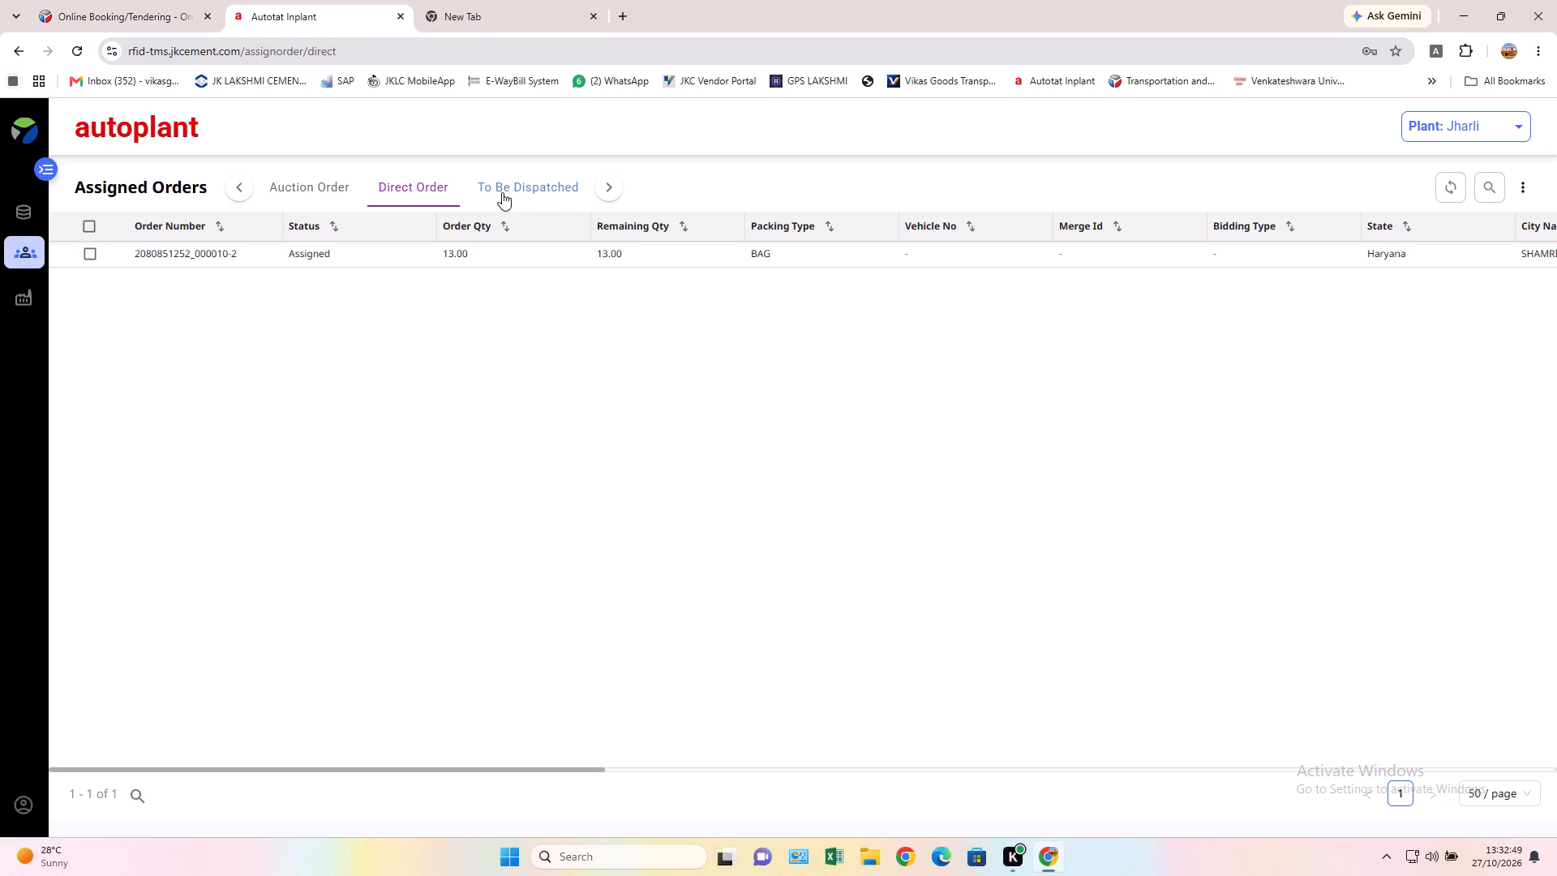
pyautogui.click(503, 183)
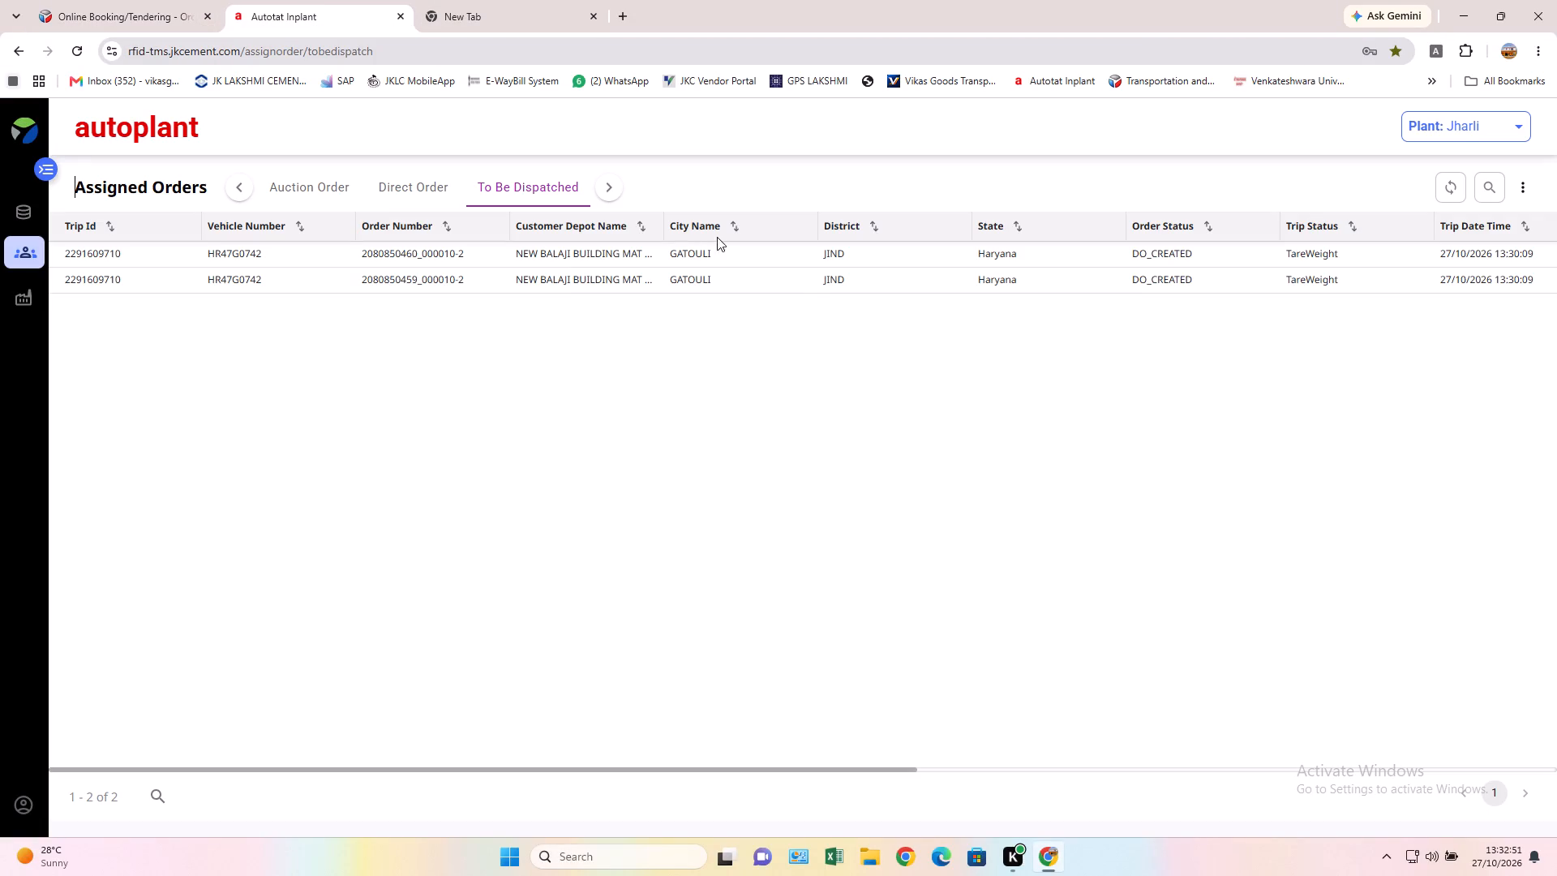
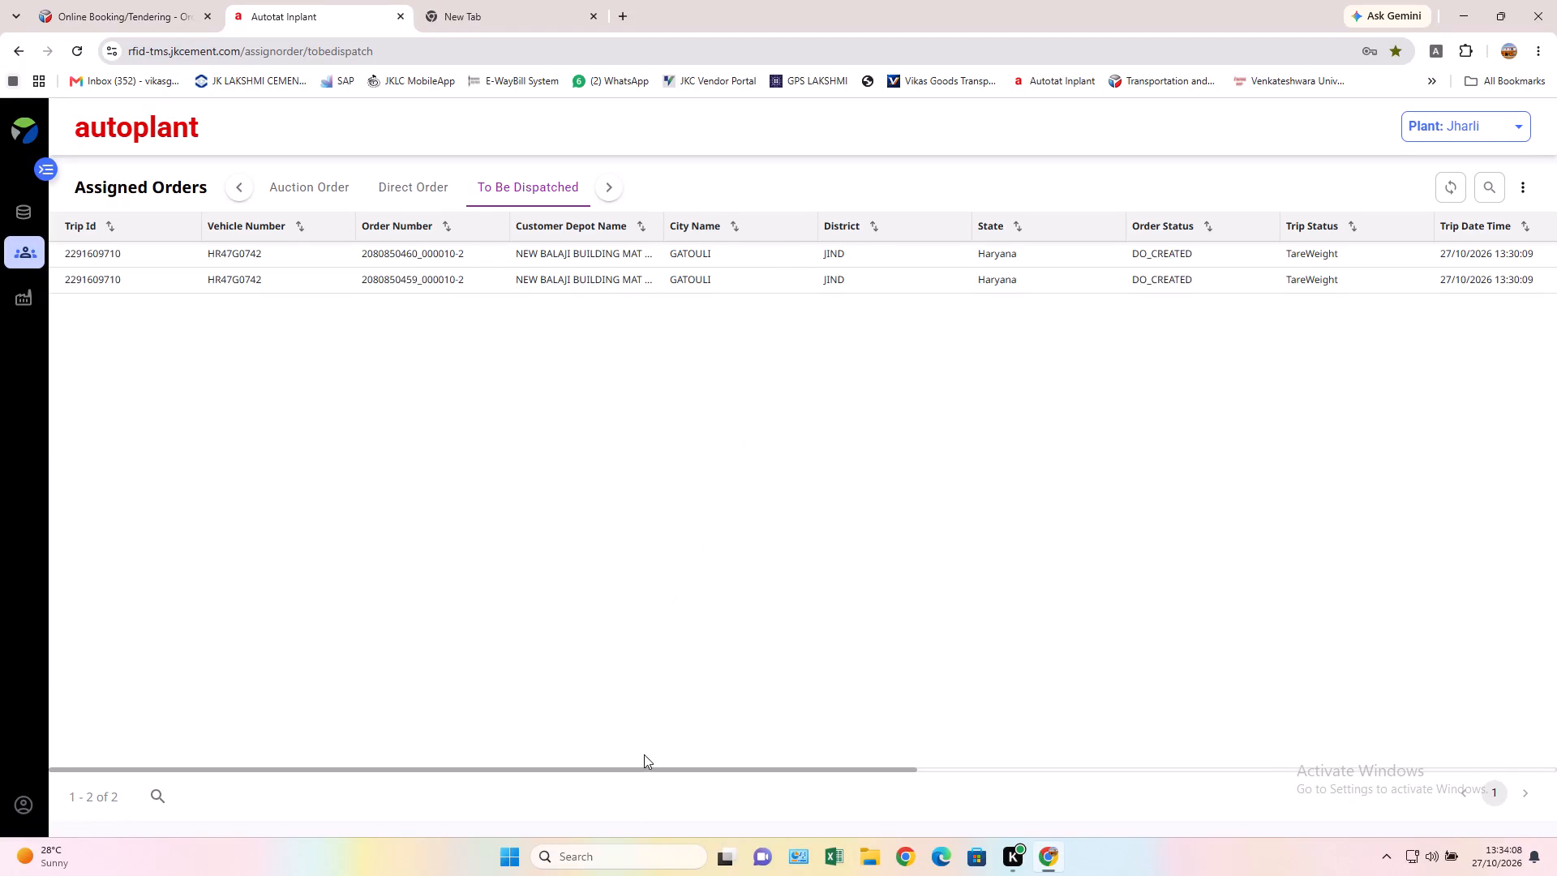
# Examine the remaining columns of the orders to be dispatched, including material and quantity, and recheck the direct orders.
pyautogui.moveTo(648, 770); pyautogui.dragTo(928, 818)
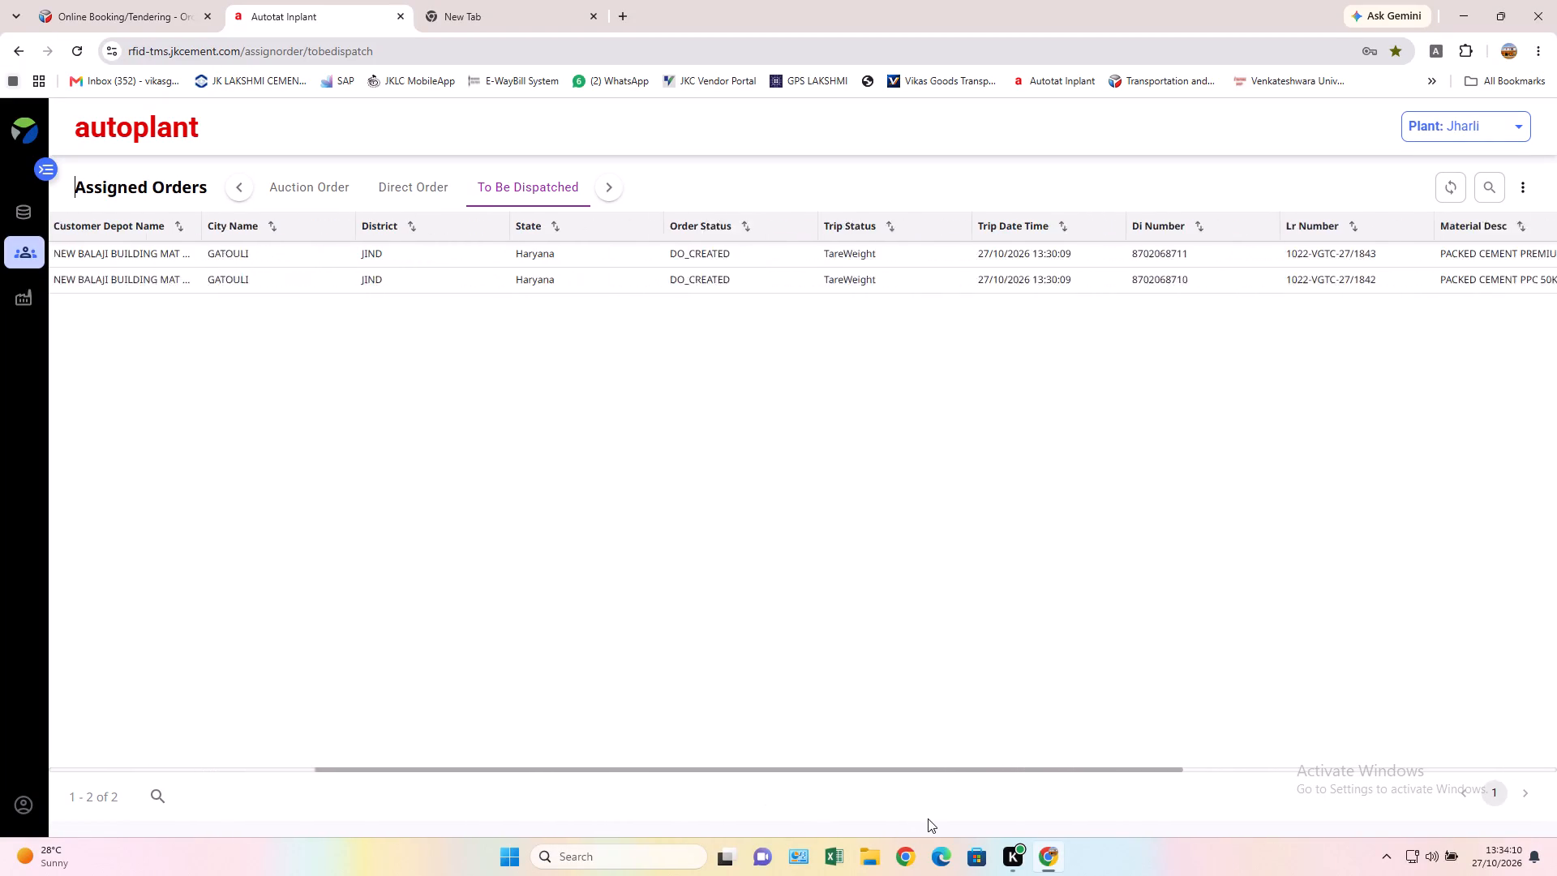
pyautogui.moveTo(928, 818); pyautogui.dragTo(1104, 854)
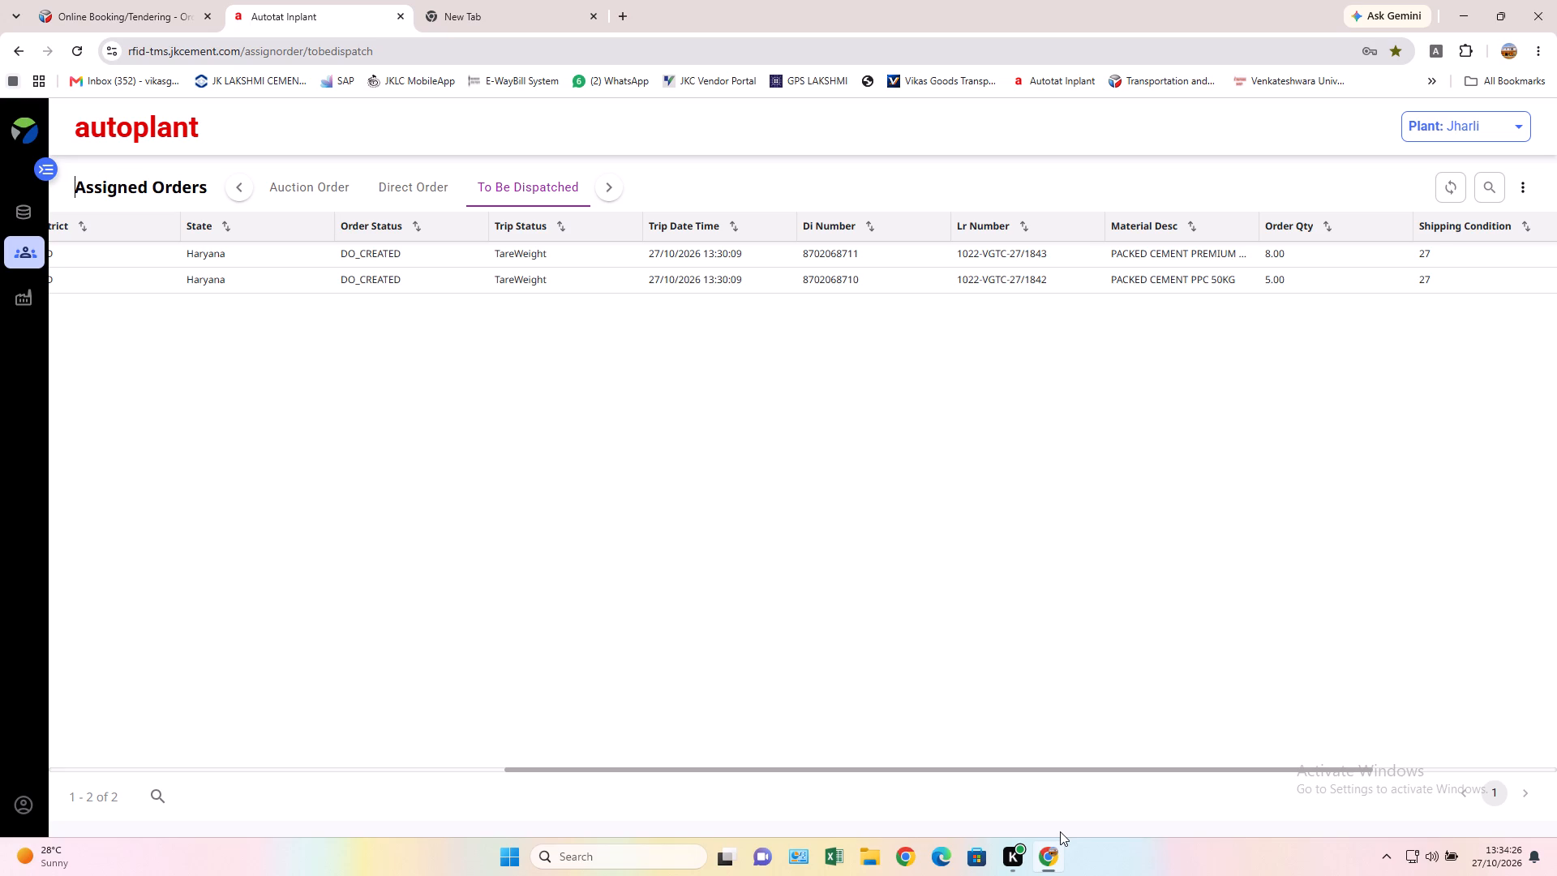
pyautogui.click(434, 180)
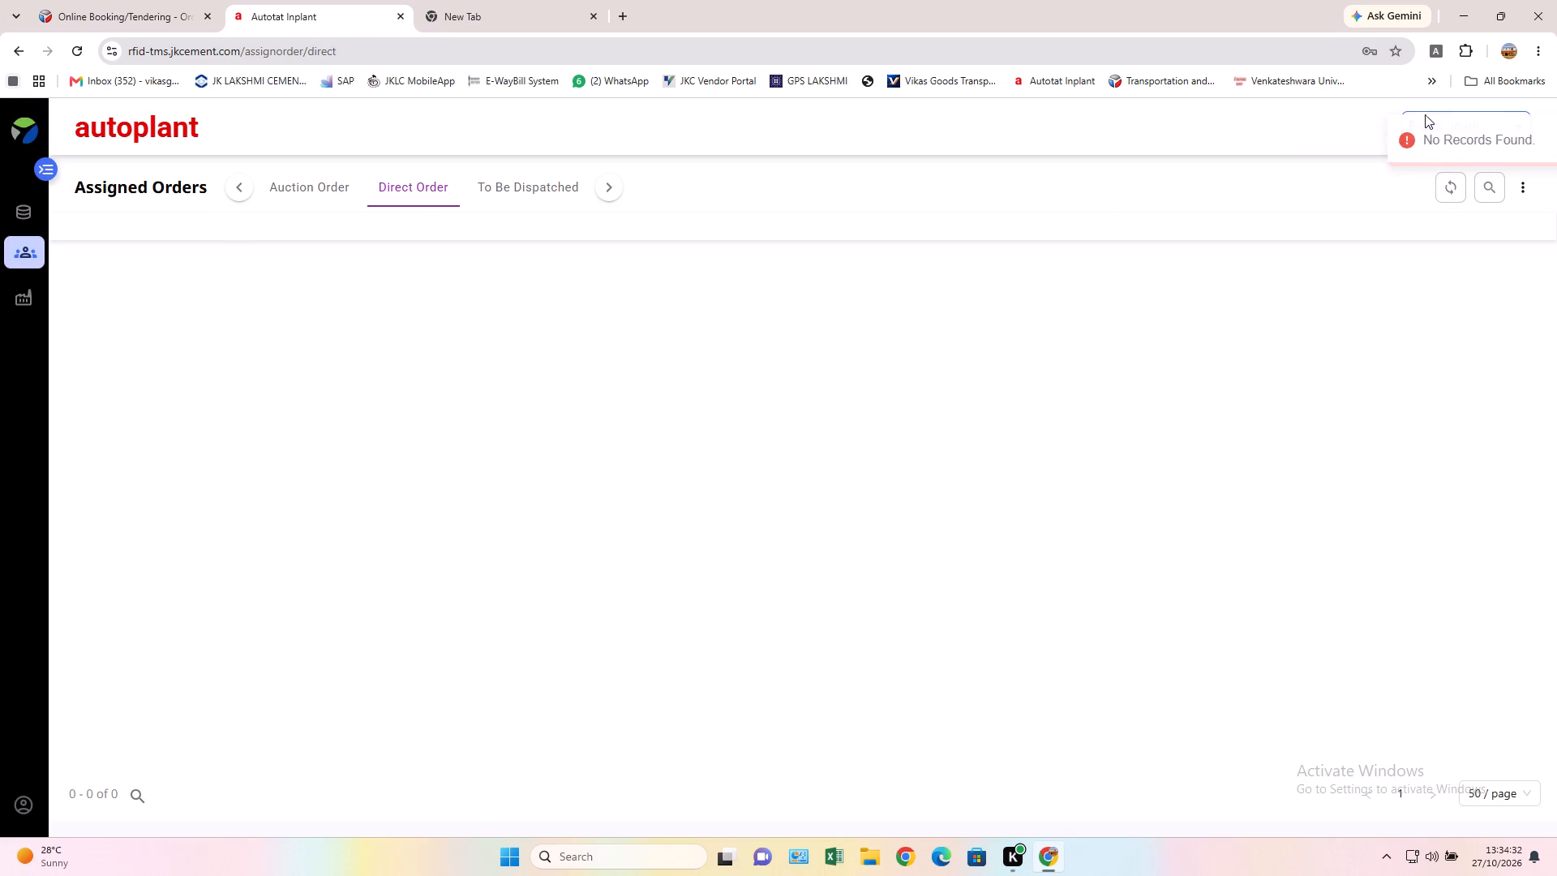
# Review the Auto-Commit Bot extension's basic settings and its city, party, rate and quantity filters, and save the settings.
pyautogui.click(1431, 47)
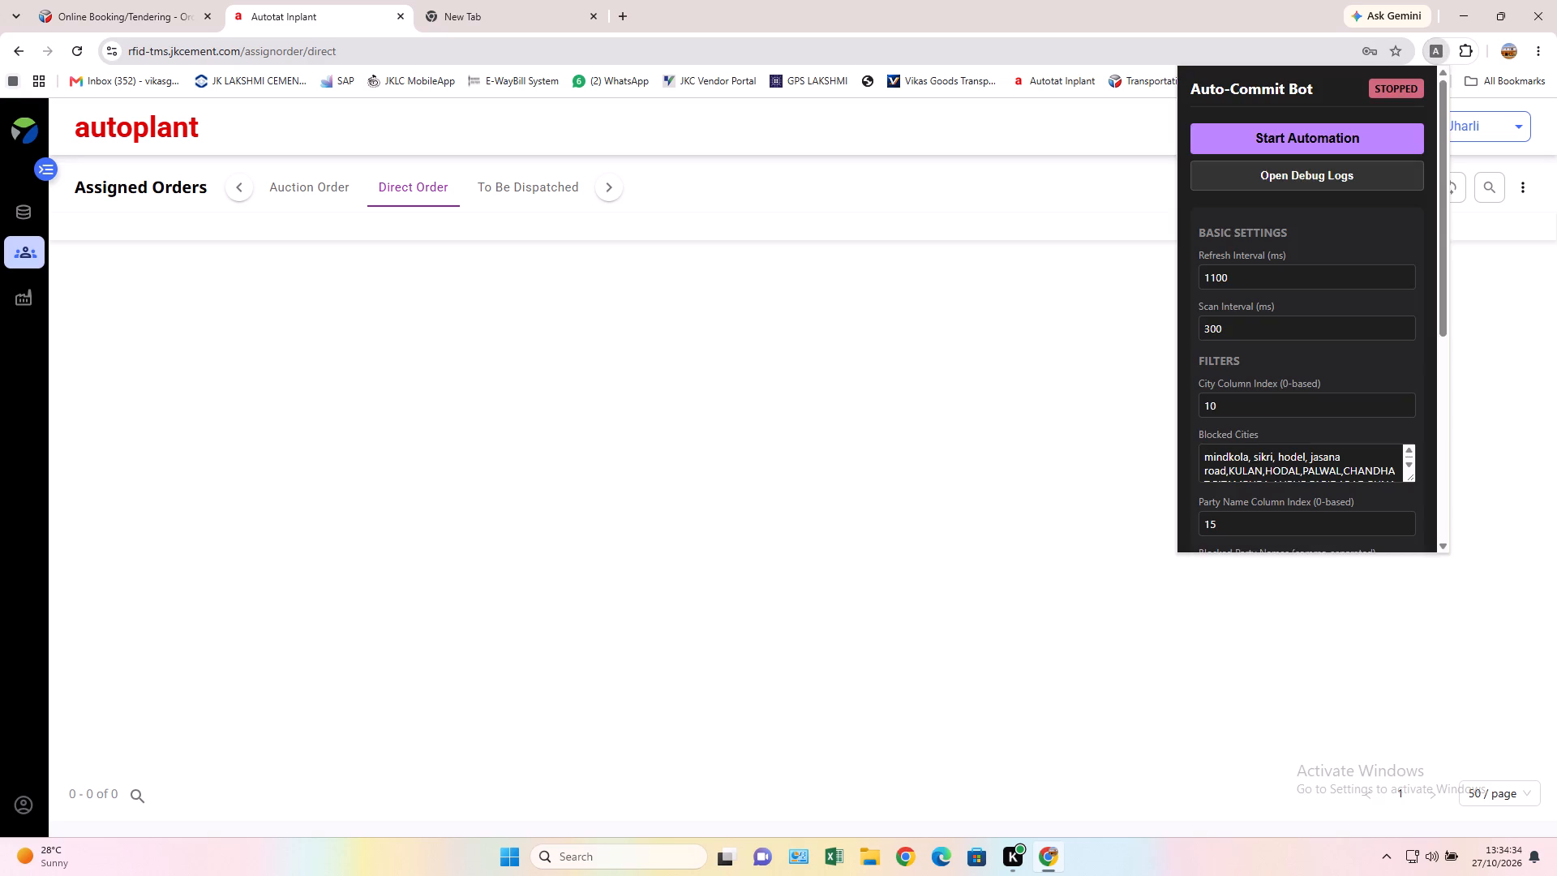
pyautogui.scroll(-3, 1326, 311)
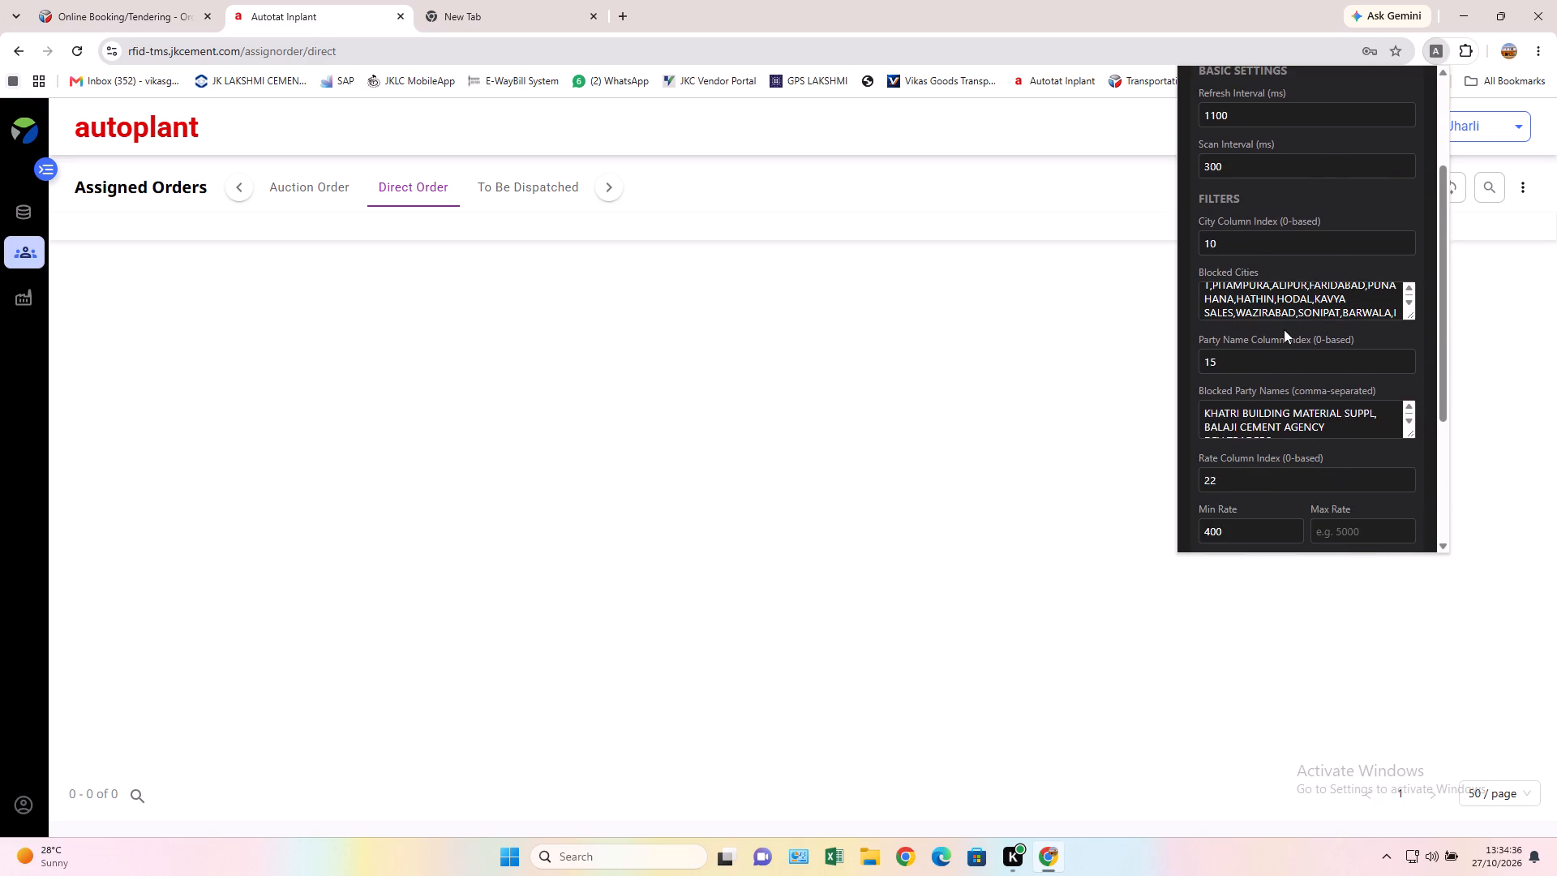
pyautogui.scroll(-3, 1288, 369)
pyautogui.scroll(-1, 1329, 198)
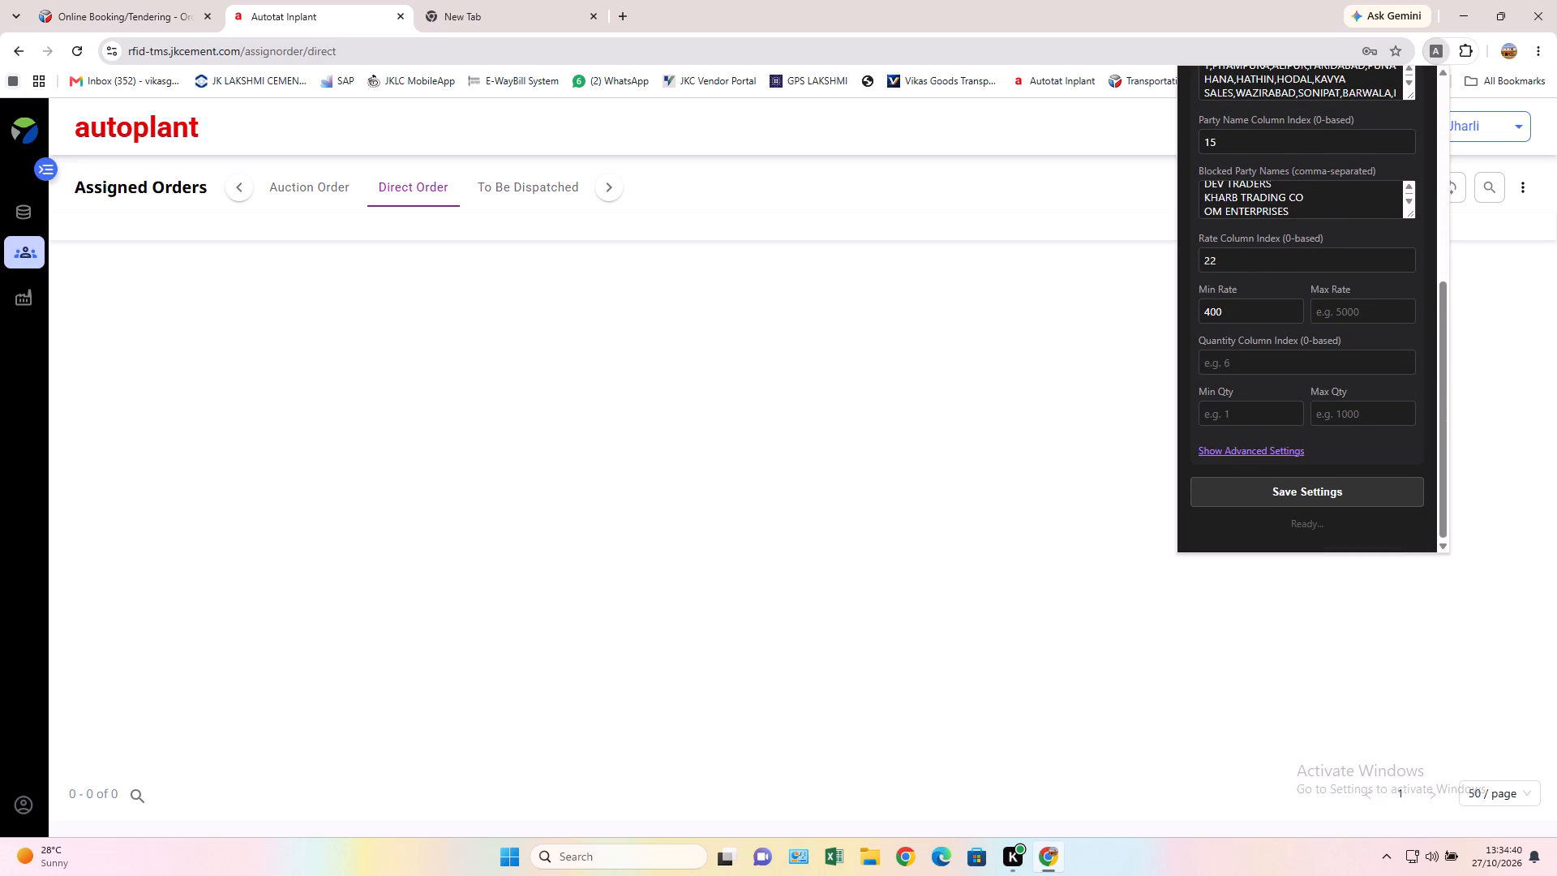
pyautogui.scroll(-2, 1329, 202)
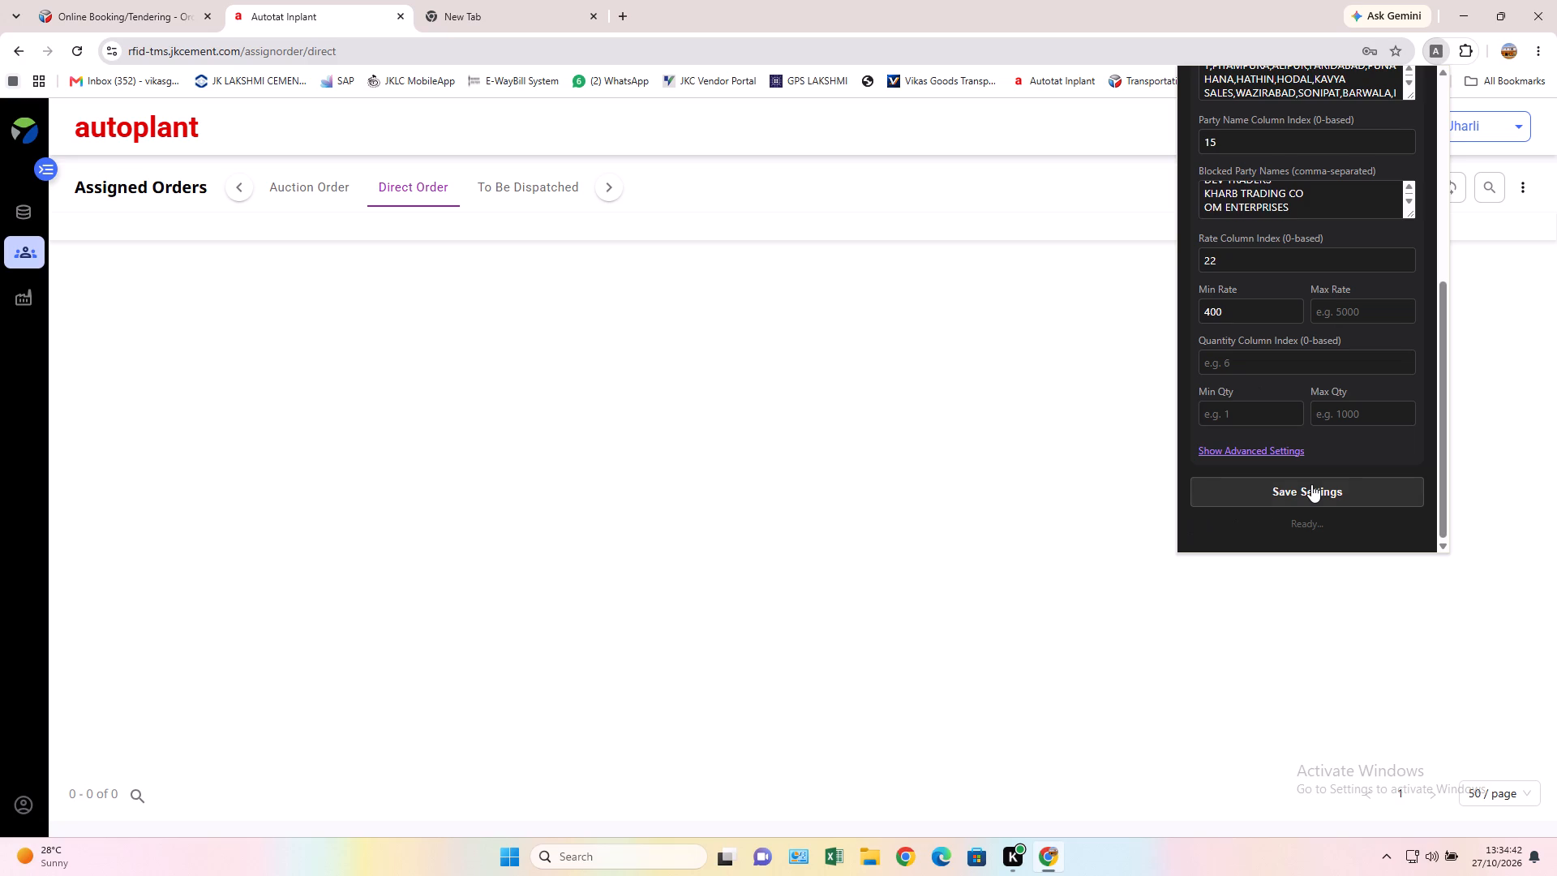
pyautogui.click(1311, 484)
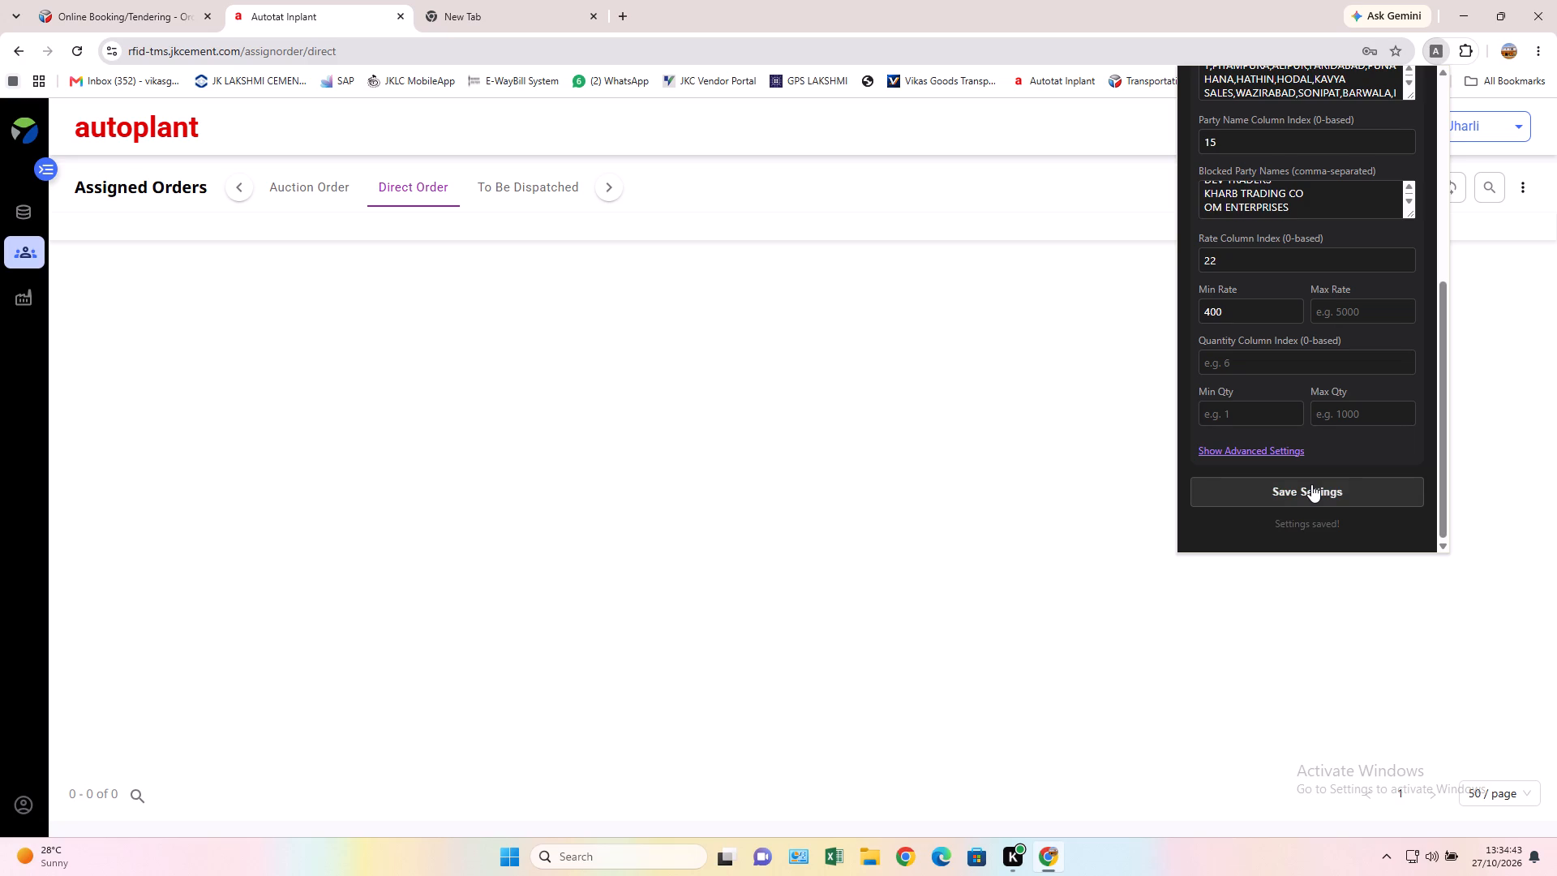
pyautogui.click(1311, 484)
pyautogui.click(895, 485)
pyautogui.scroll(5, 721, 465)
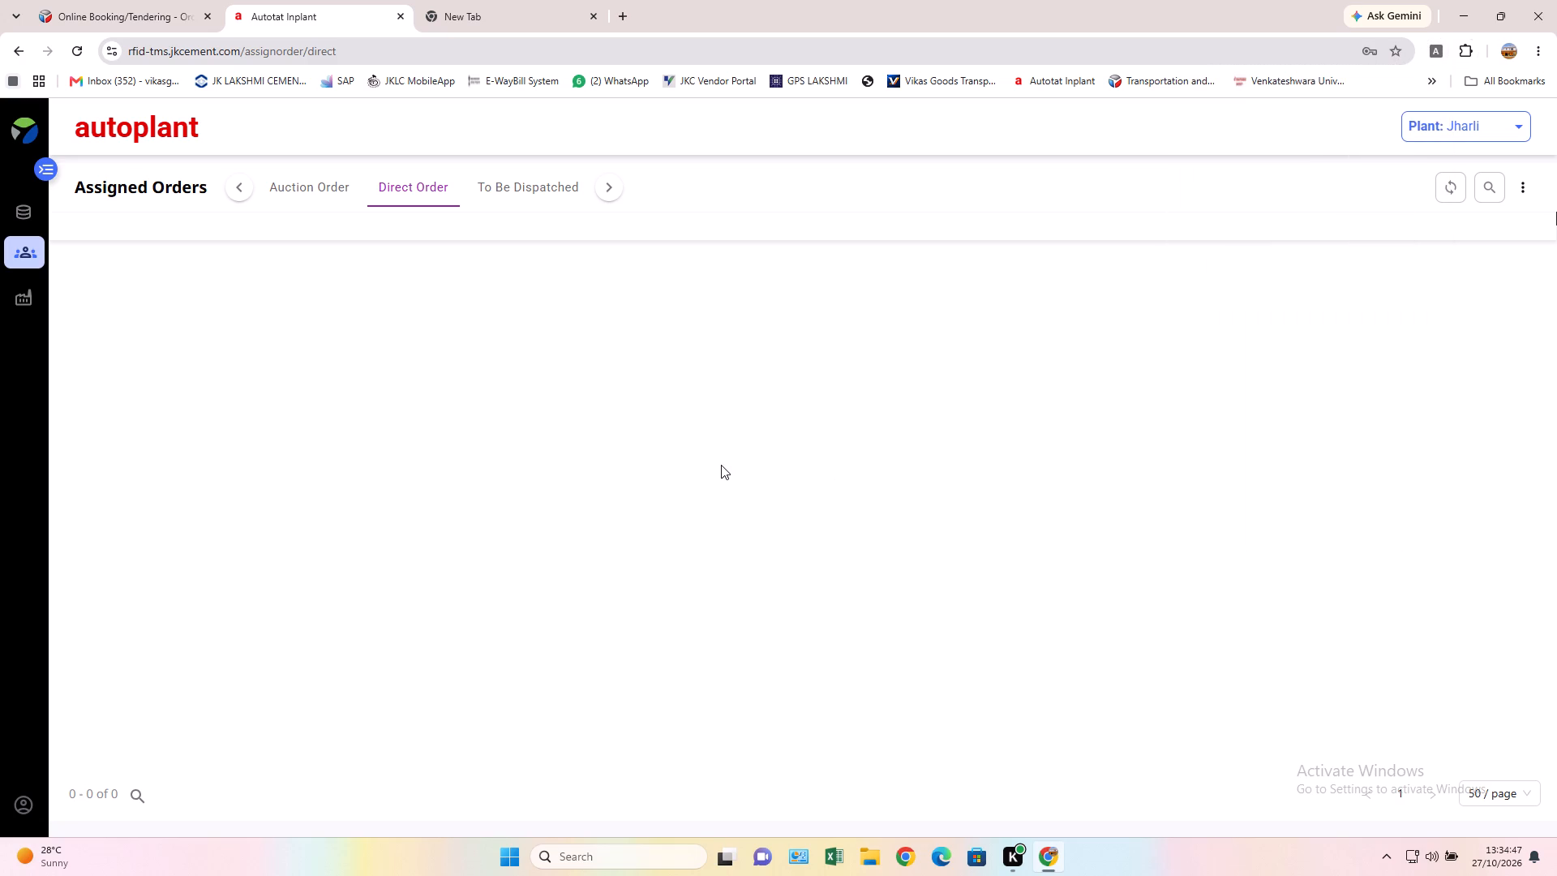
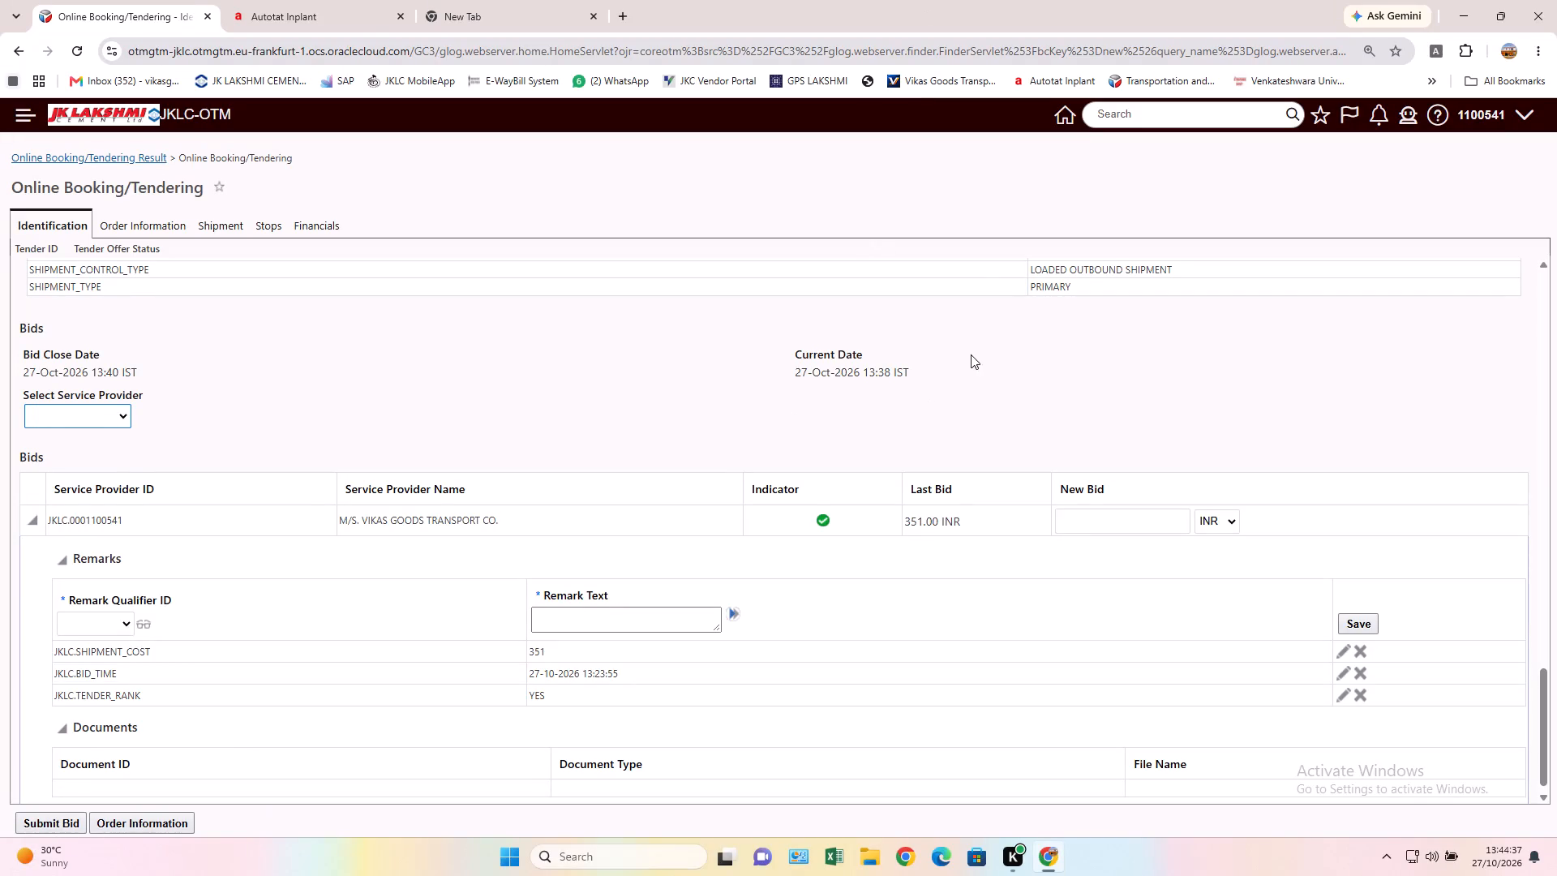
# Open the Buy Shipment finder from the home page and search for all shipments without any filter criteria.
pyautogui.click(1060, 118)
pyautogui.click(770, 197)
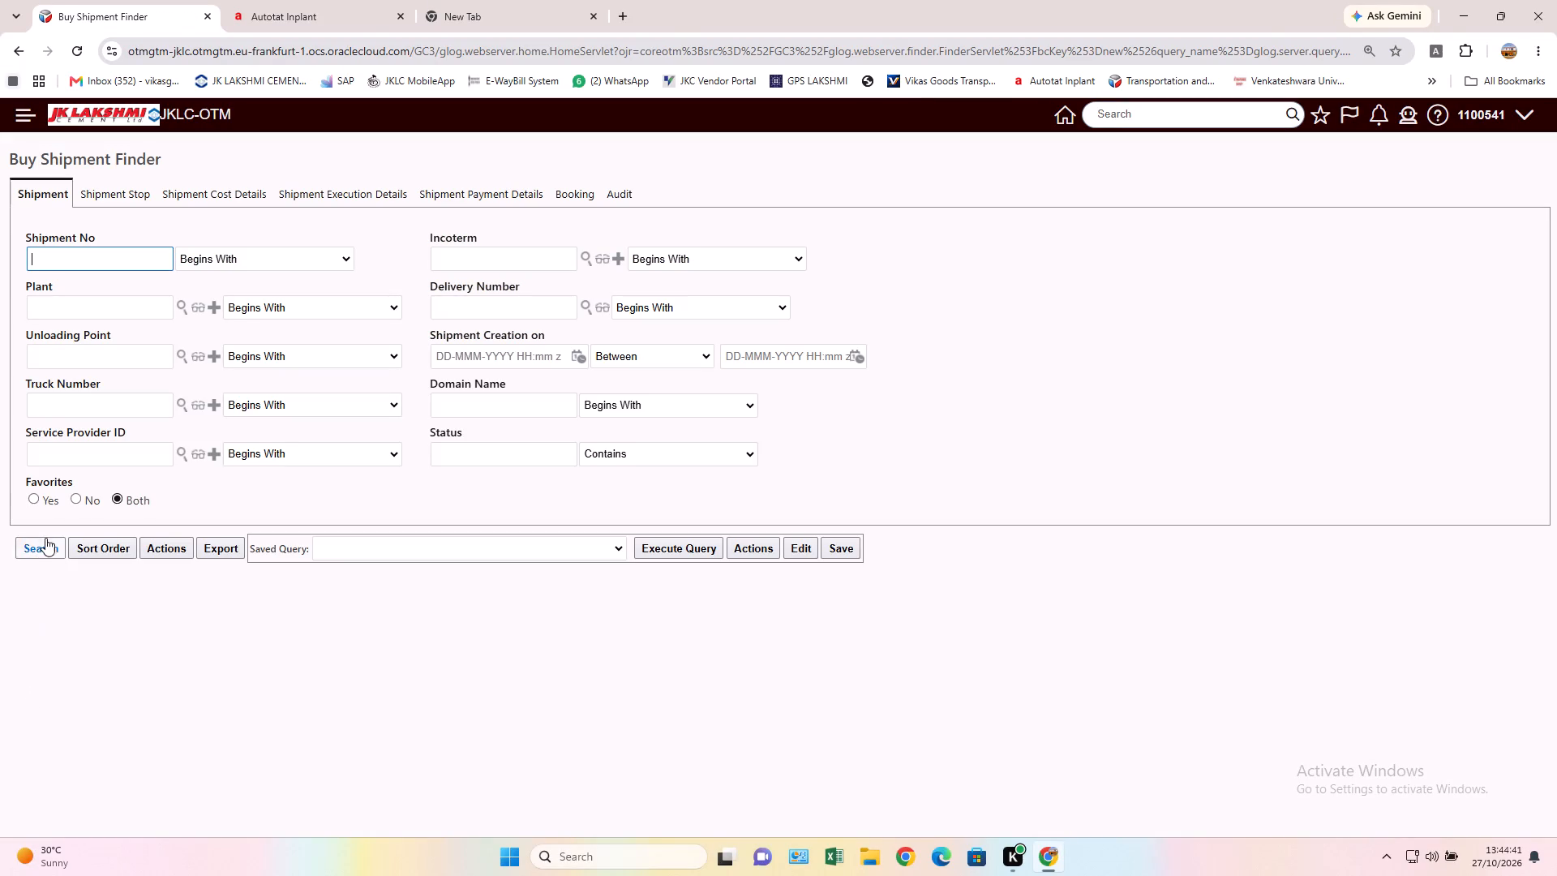
pyautogui.click(45, 536)
pyautogui.click(41, 546)
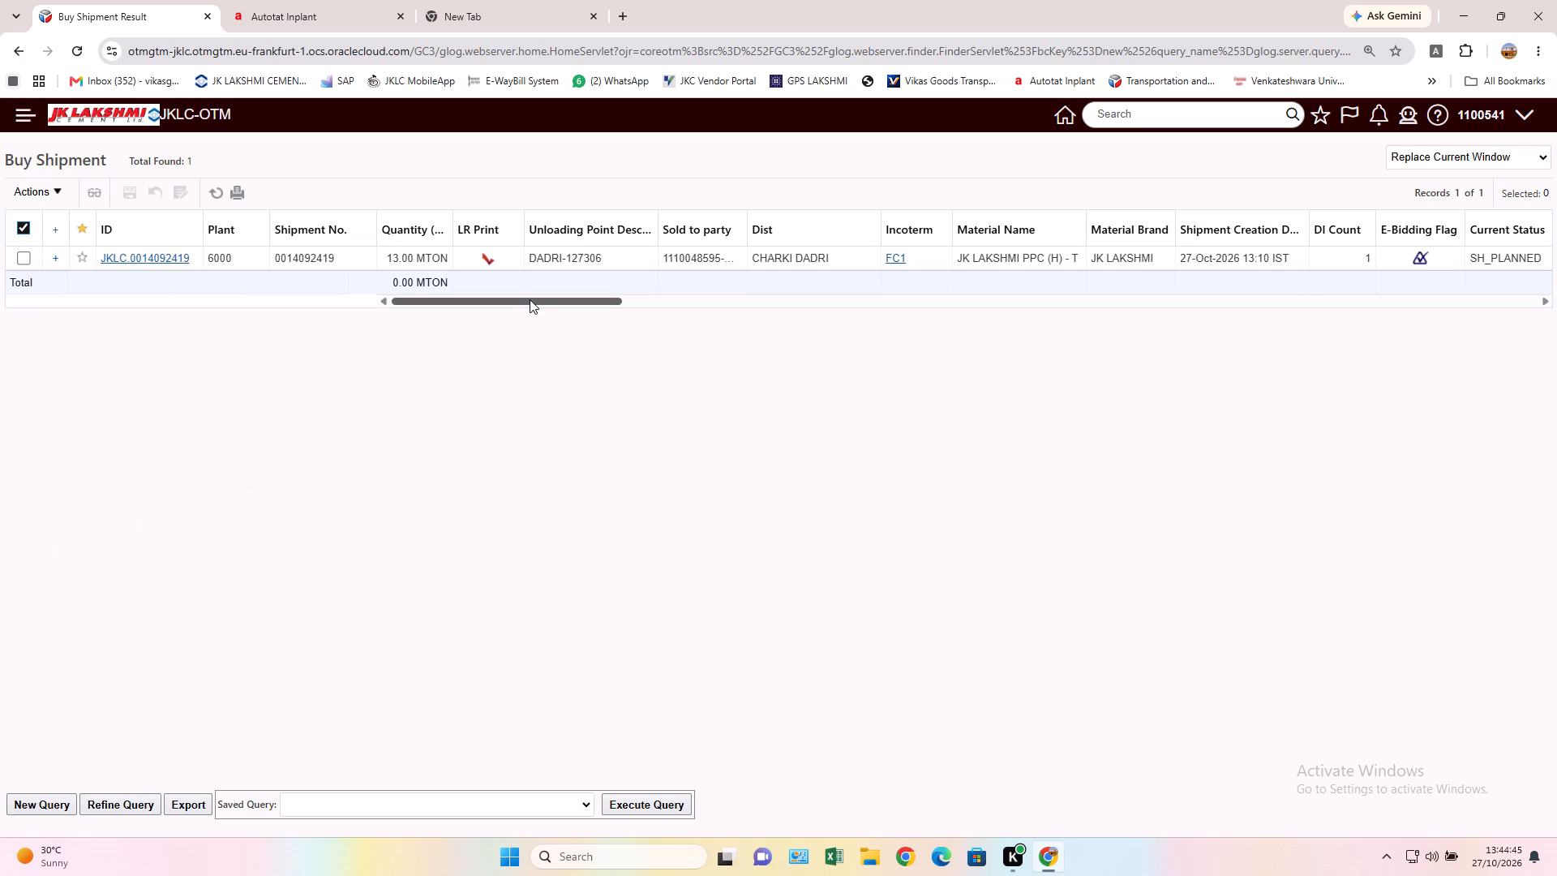
# Examine the Buy Shipment result's material, creation date, current status, tender and transporter columns, and return to the first columns.
pyautogui.moveTo(529, 302); pyautogui.dragTo(613, 303)
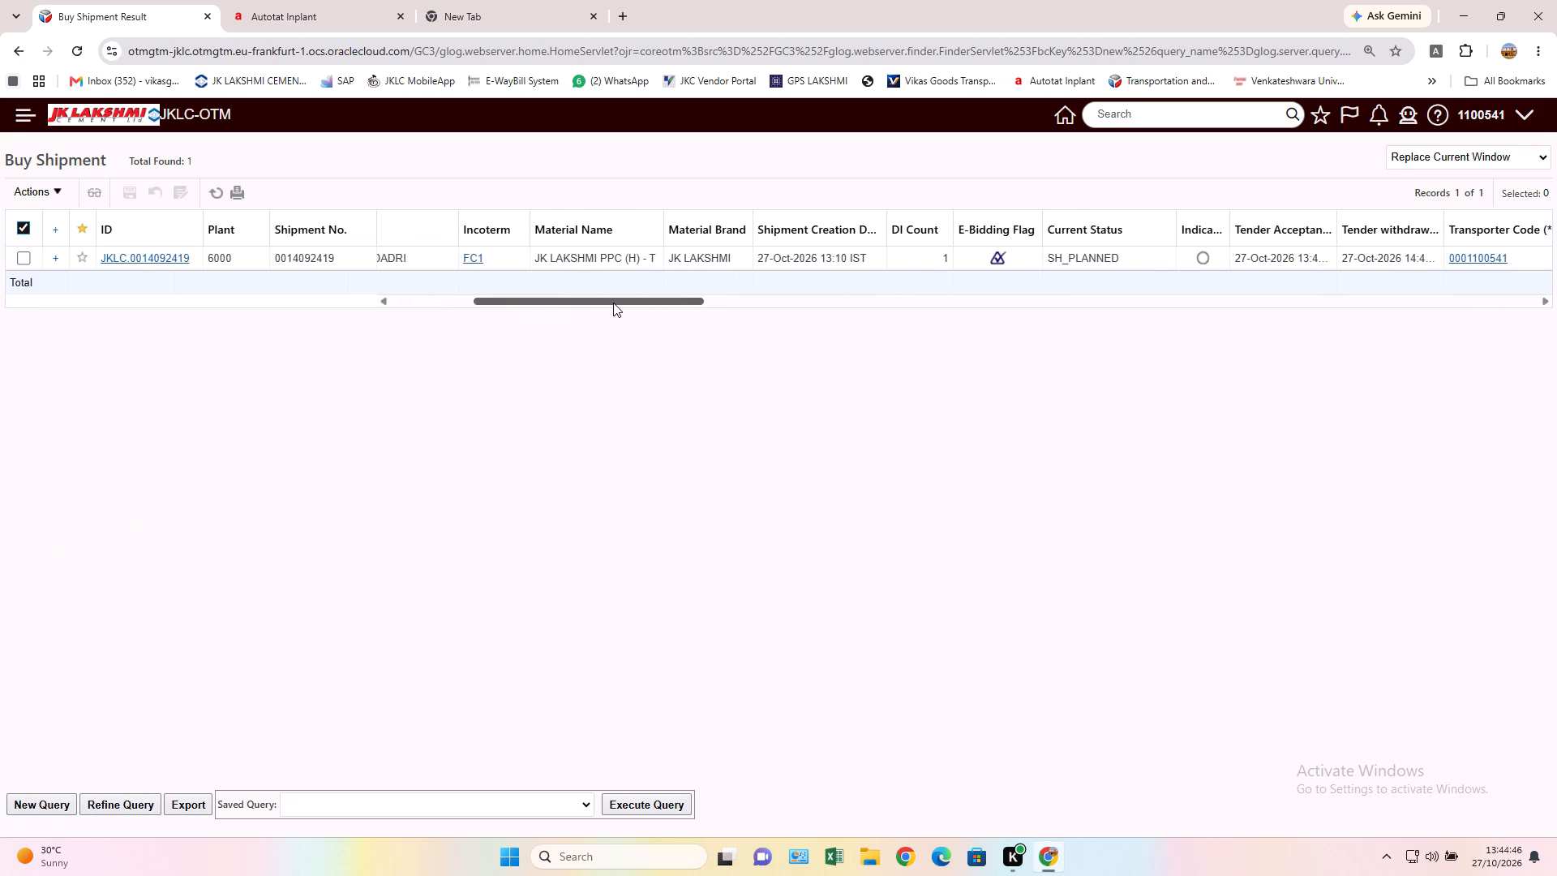
pyautogui.moveTo(613, 303); pyautogui.dragTo(620, 303)
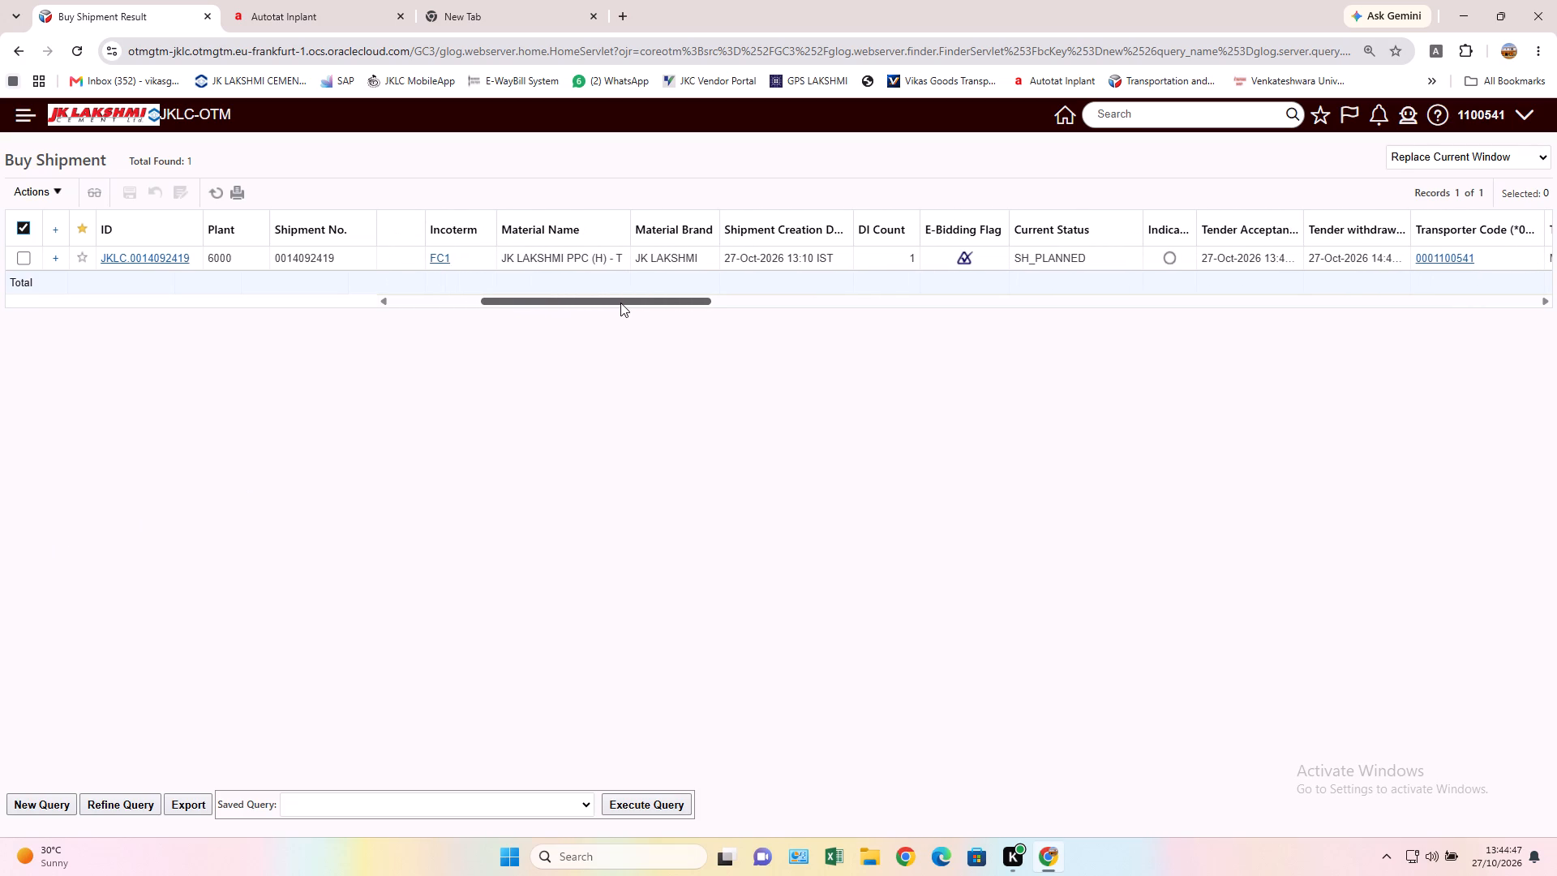
pyautogui.moveTo(620, 303); pyautogui.dragTo(642, 306)
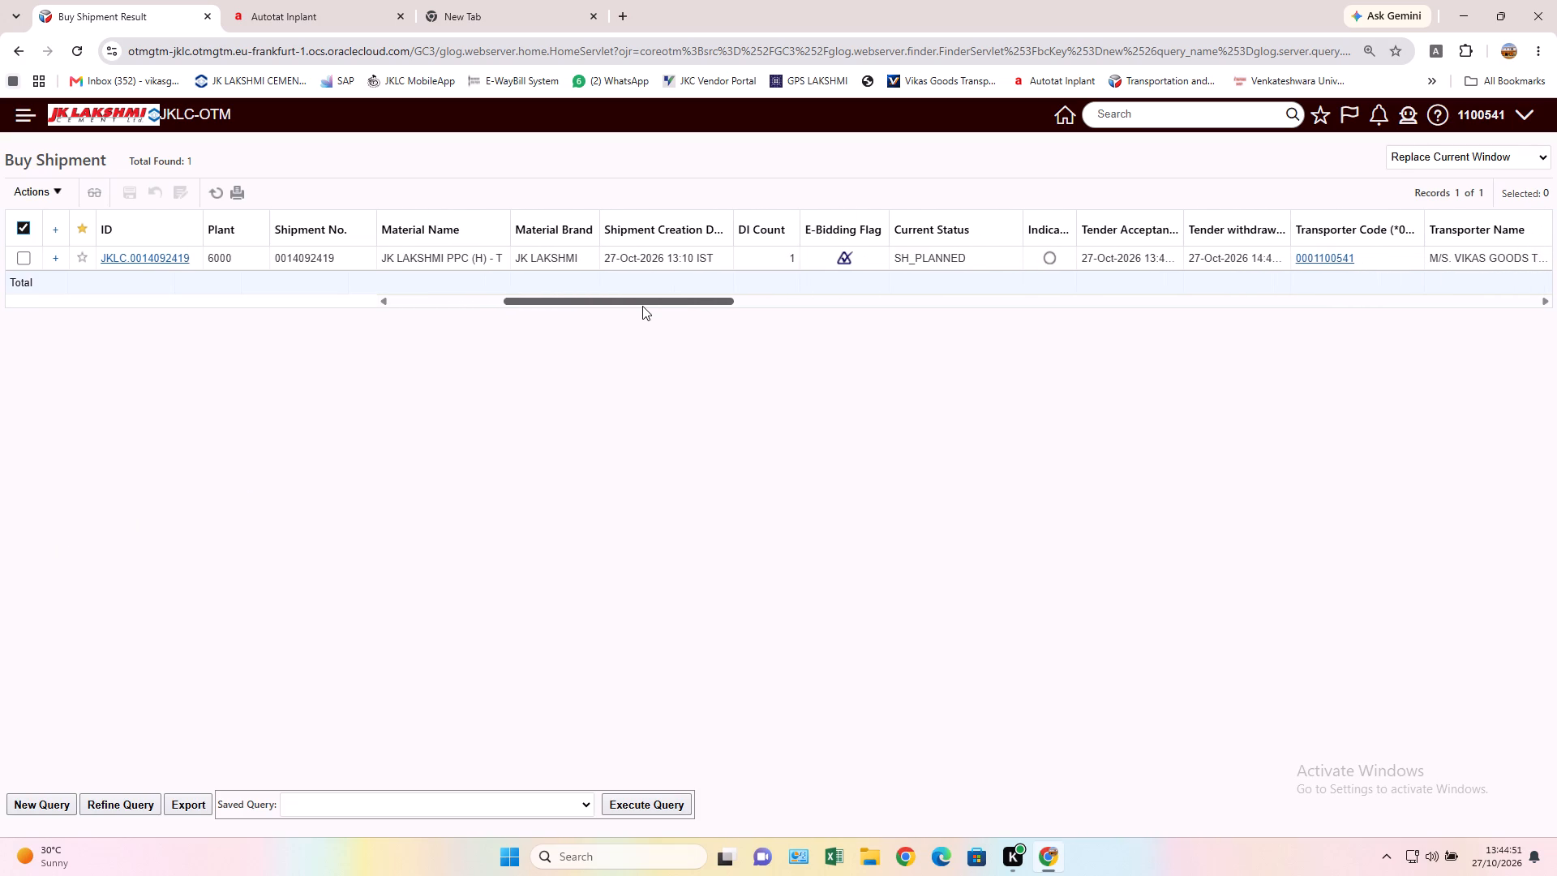
pyautogui.moveTo(642, 306); pyautogui.dragTo(607, 319)
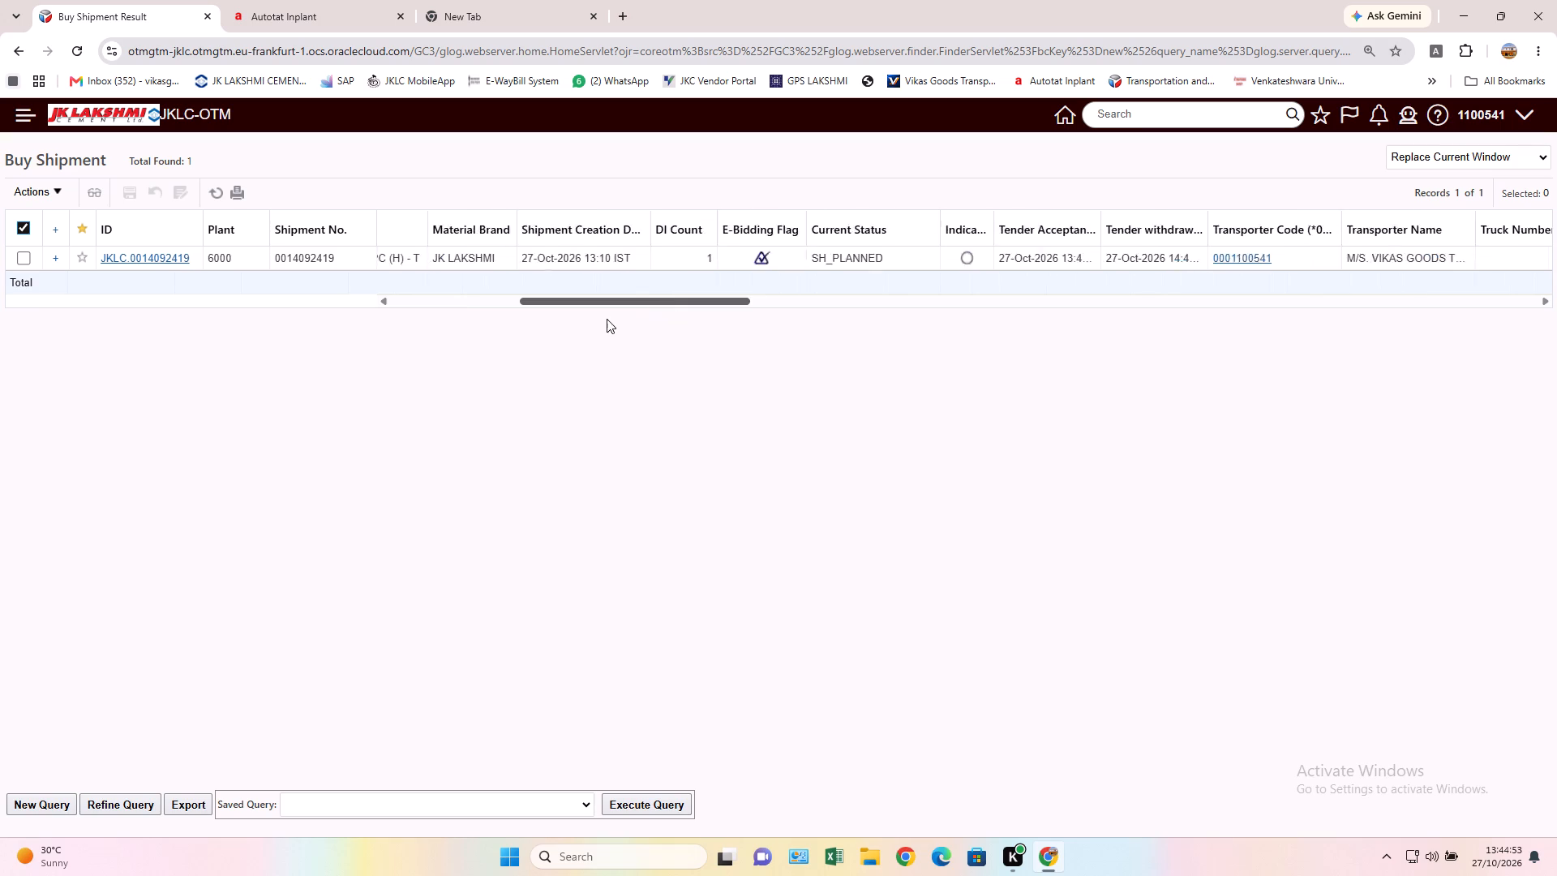
pyautogui.moveTo(607, 319); pyautogui.dragTo(264, 329)
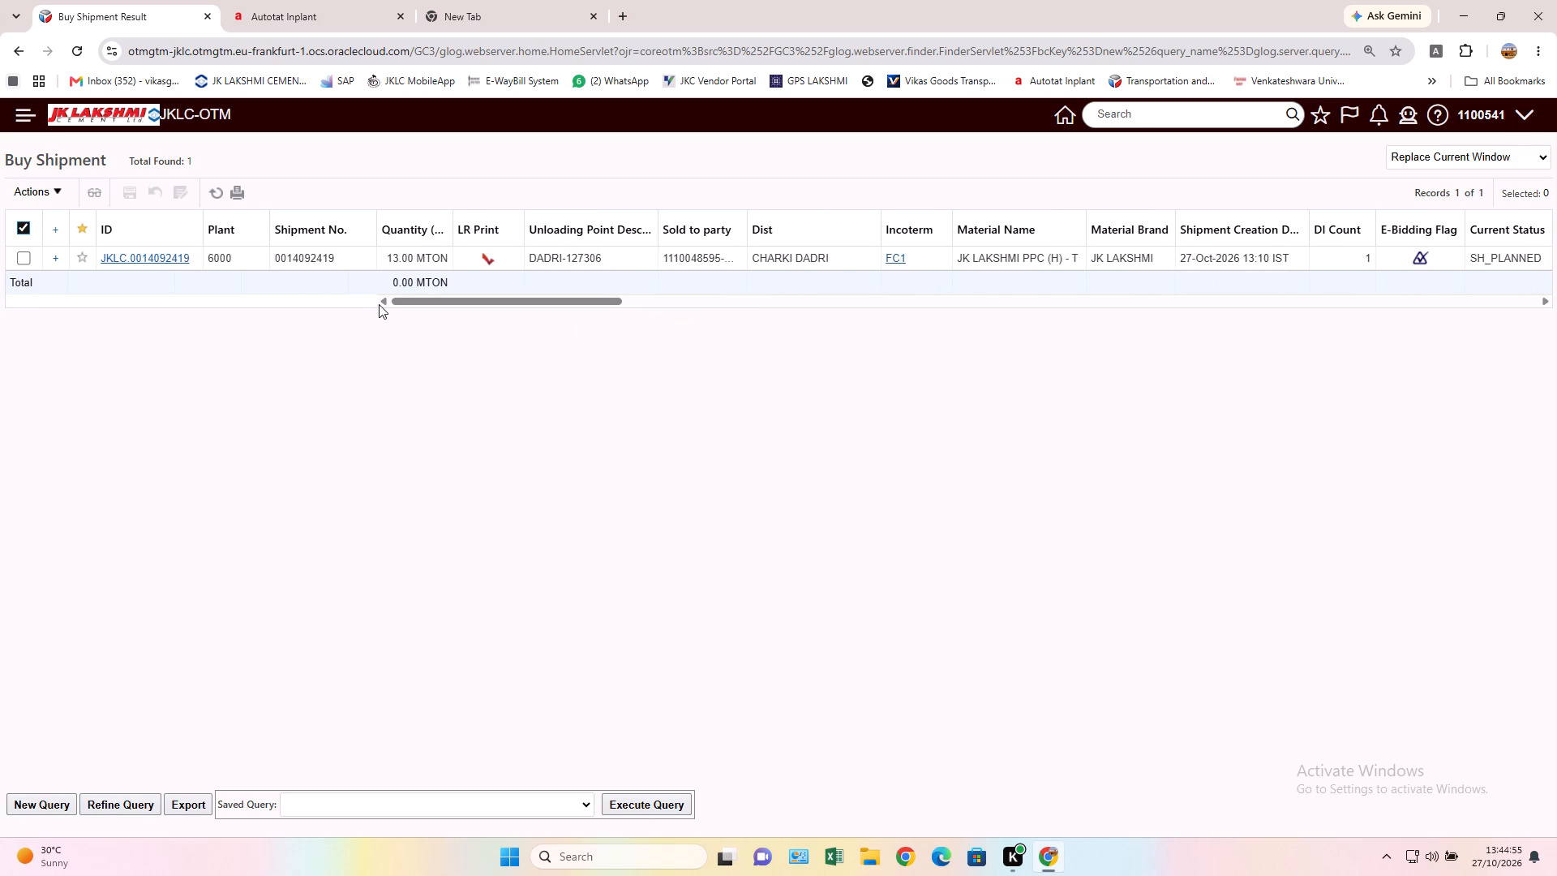
pyautogui.click(380, 302)
# Examine all of the shipment's columns through truck, driver, route distance, cost and weighing dates to the domain name, and return to the first columns.
pyautogui.click(1546, 300)
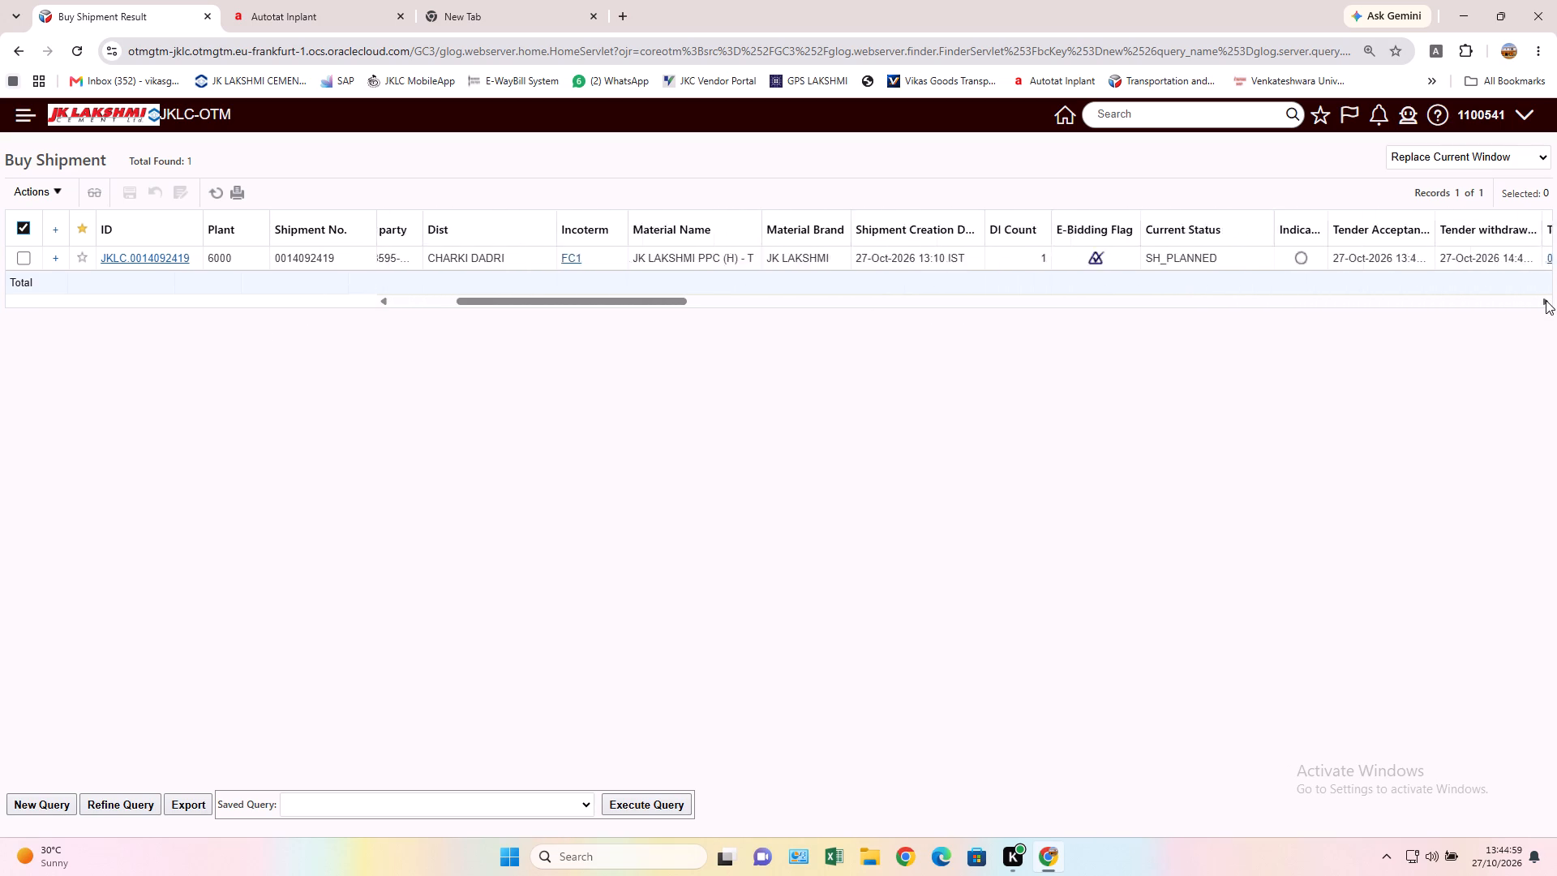
pyautogui.click(1546, 300)
pyautogui.click(1545, 299)
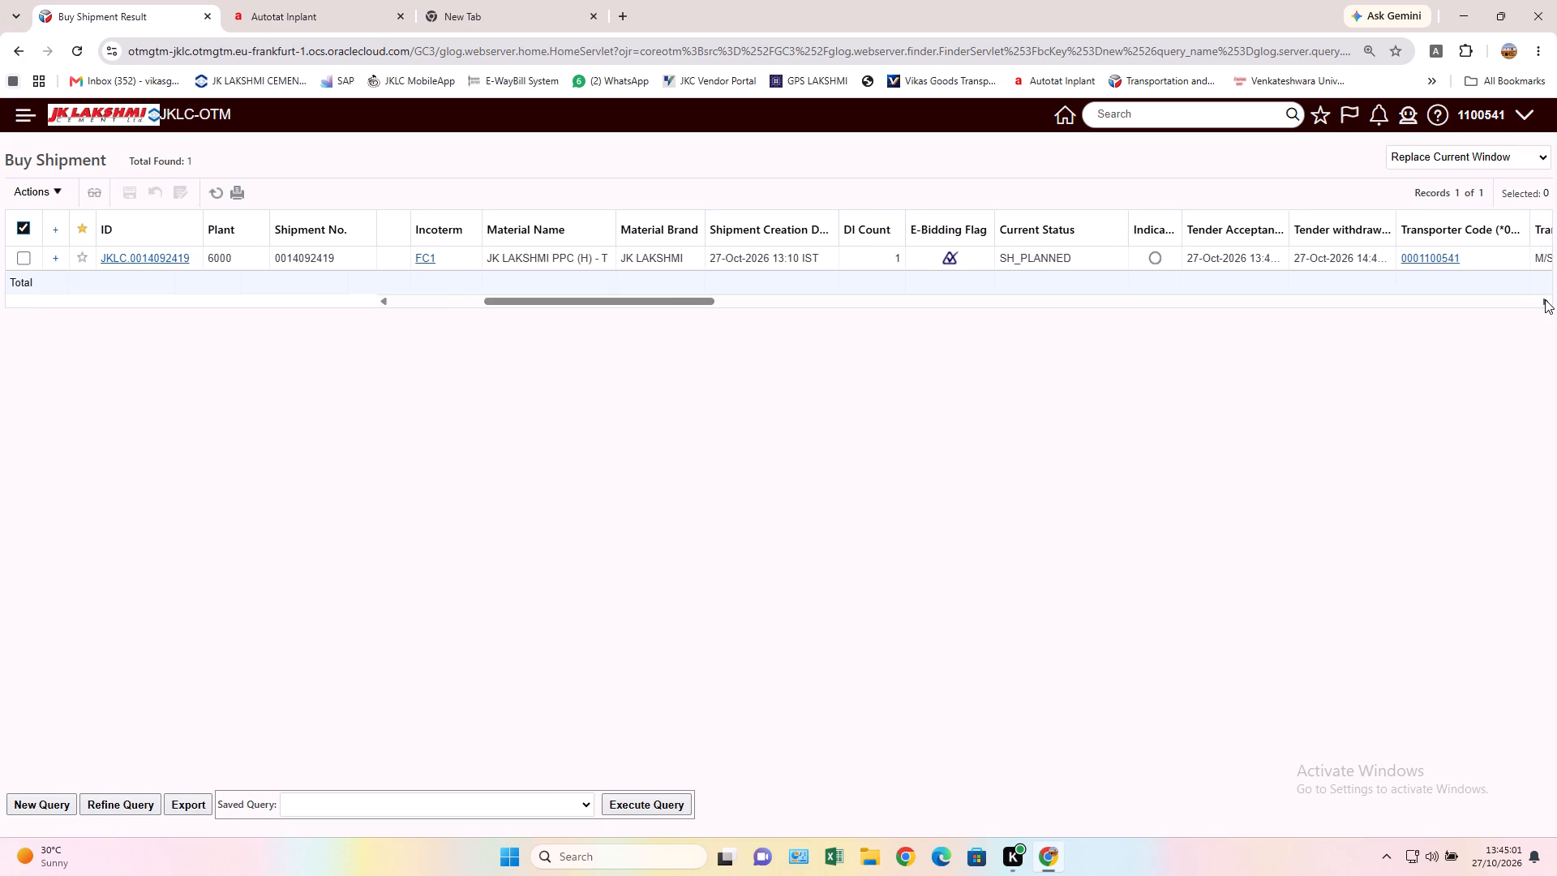
pyautogui.click(1545, 299)
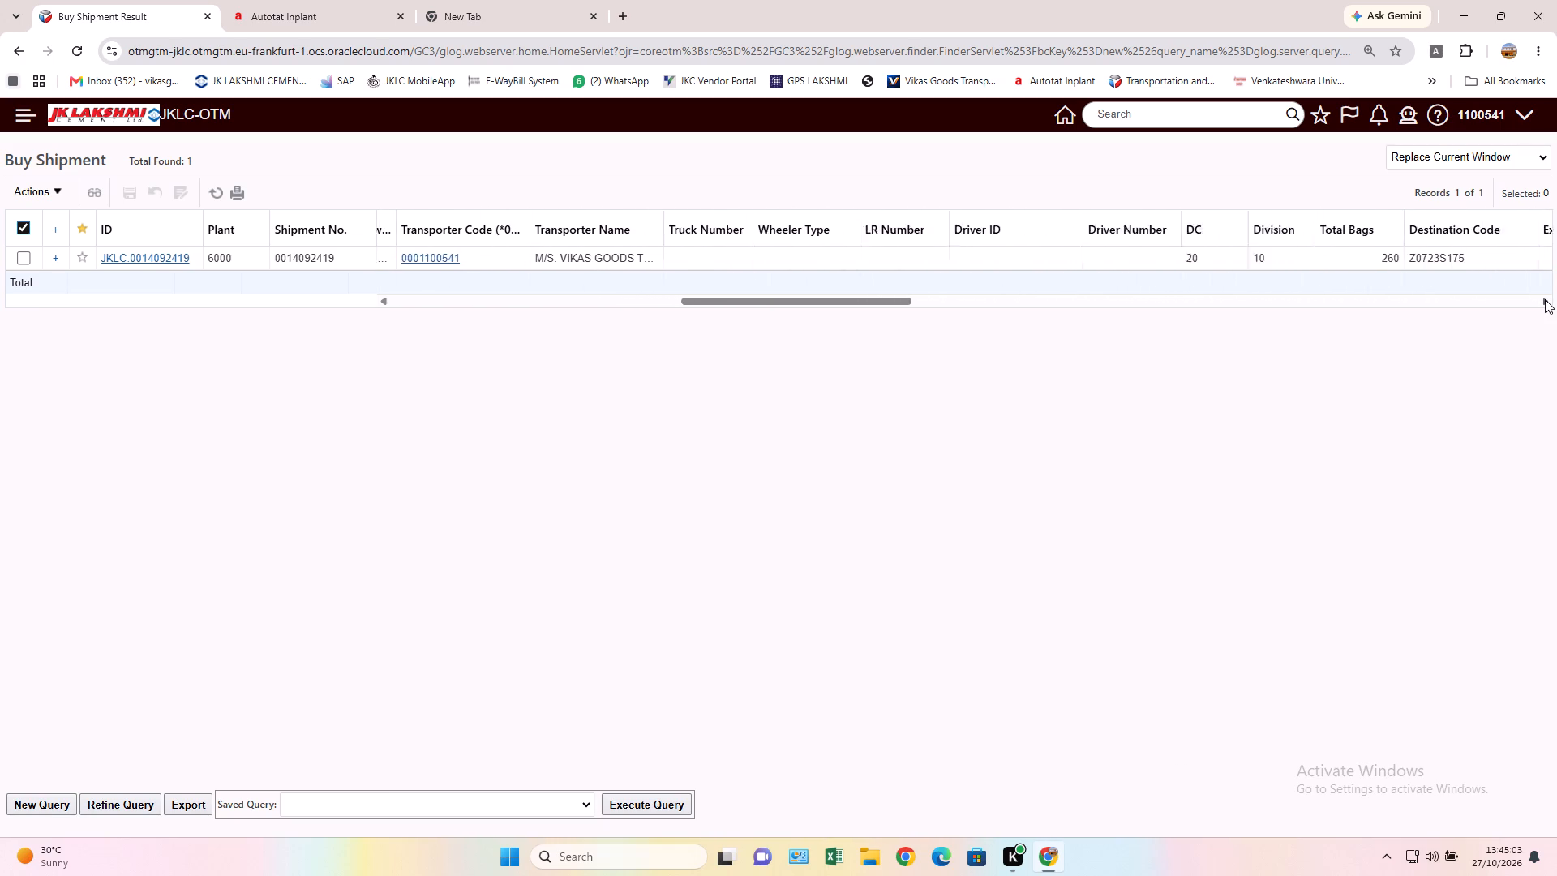
pyautogui.doubleClick(1545, 299)
pyautogui.doubleClick(1545, 299)
pyautogui.tripleClick(1545, 299)
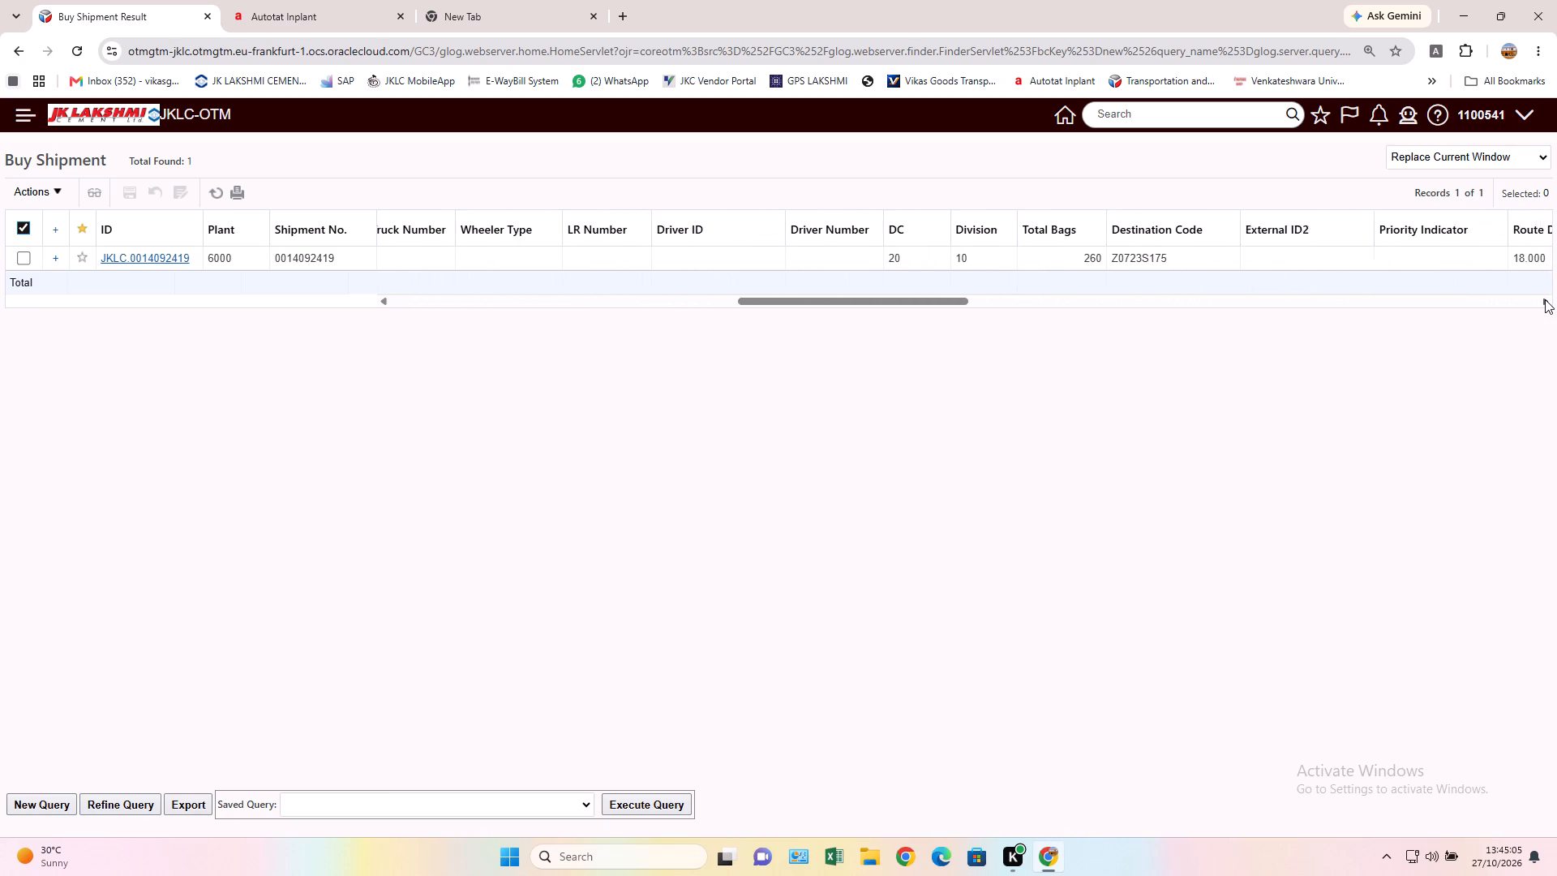
pyautogui.click(1545, 299)
pyautogui.tripleClick(1545, 299)
pyautogui.tripleClick(1545, 299)
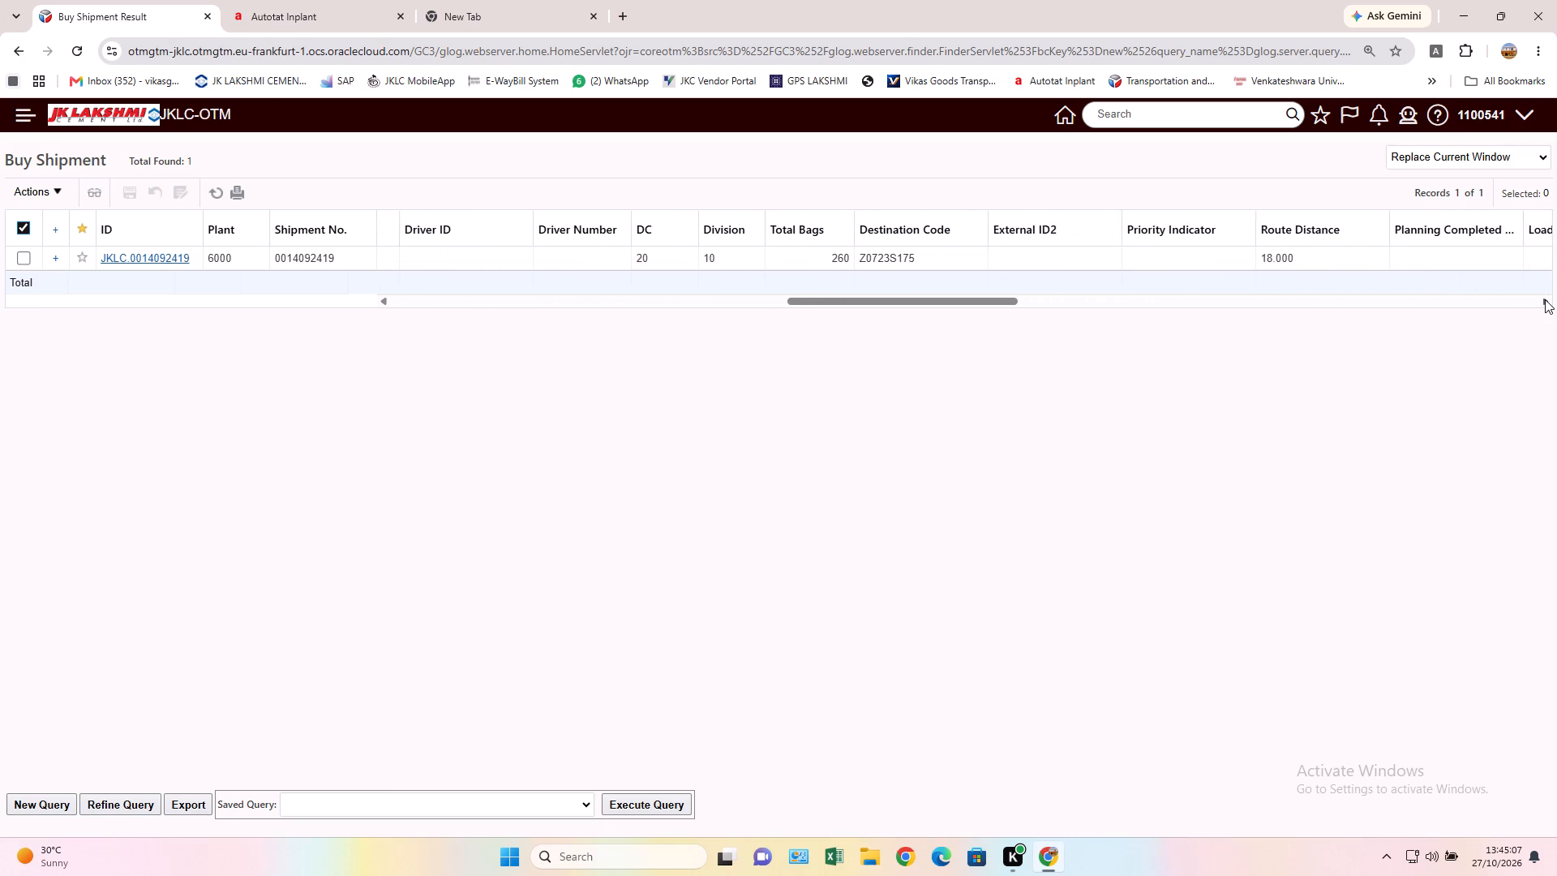
pyautogui.tripleClick(1545, 299)
pyautogui.tripleClick(1545, 299)
pyautogui.tripleClick(1545, 299)
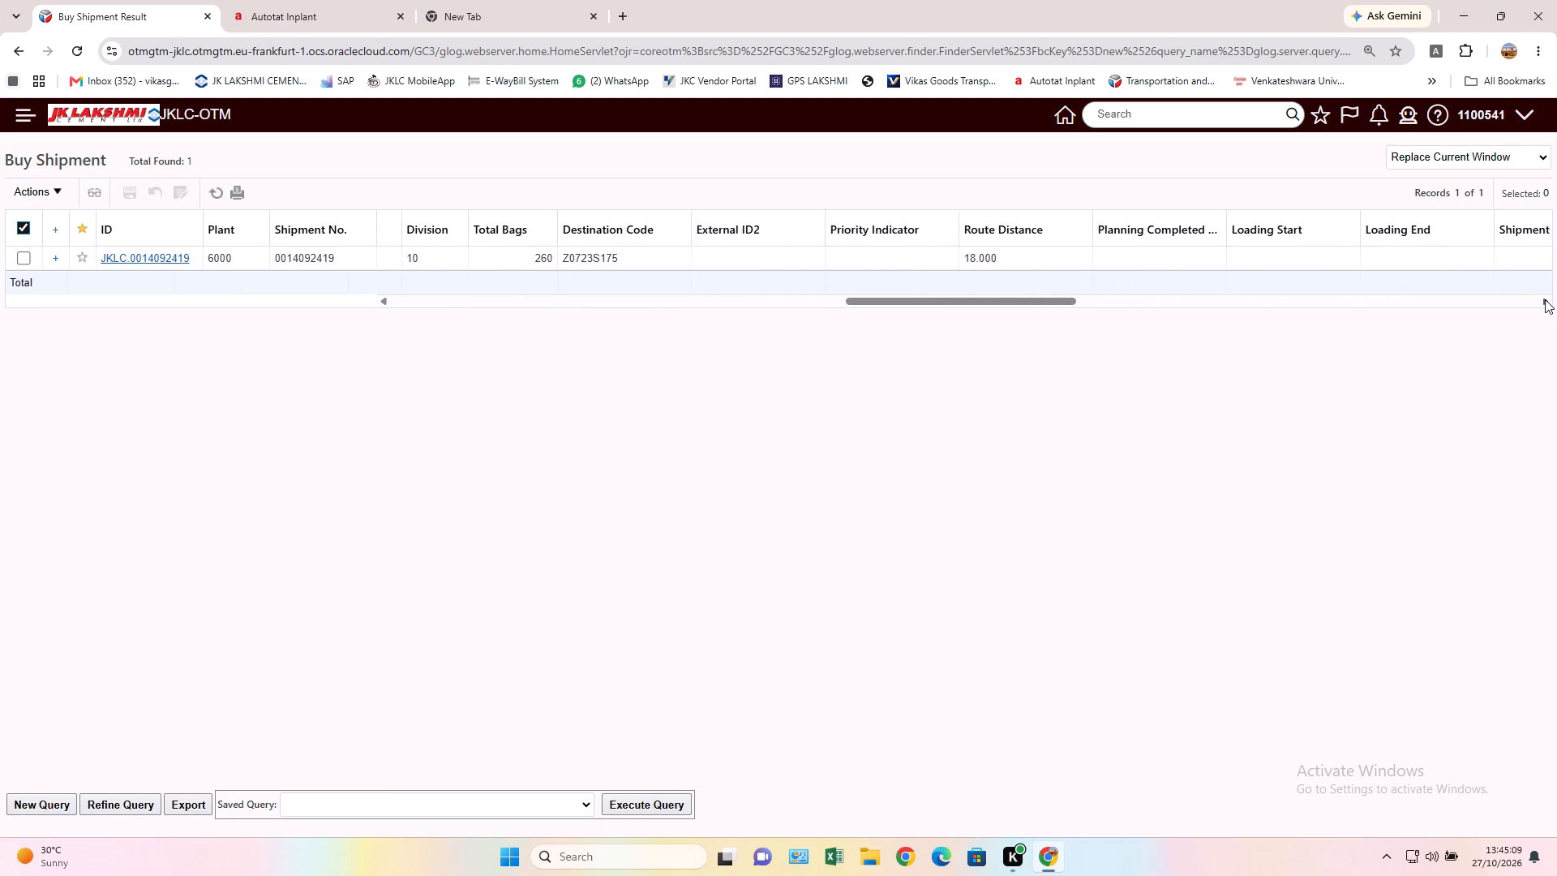
pyautogui.tripleClick(1545, 299)
pyautogui.tripleClick(1545, 299)
pyautogui.tripleClick(1545, 299)
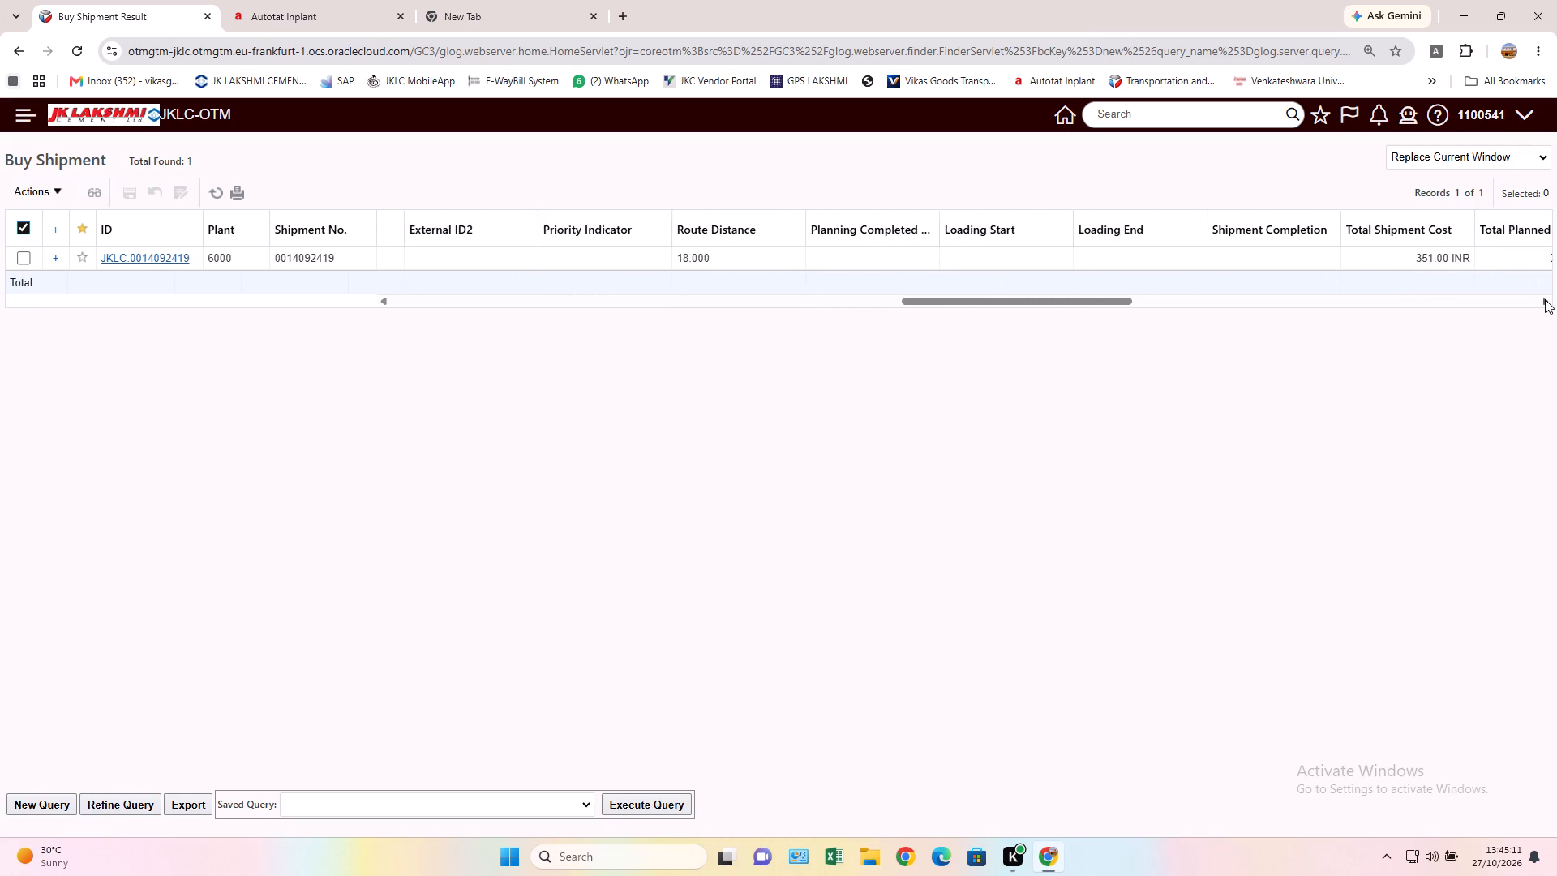
pyautogui.tripleClick(1545, 299)
pyautogui.tripleClick(1545, 299)
pyautogui.tripleClick(1545, 299)
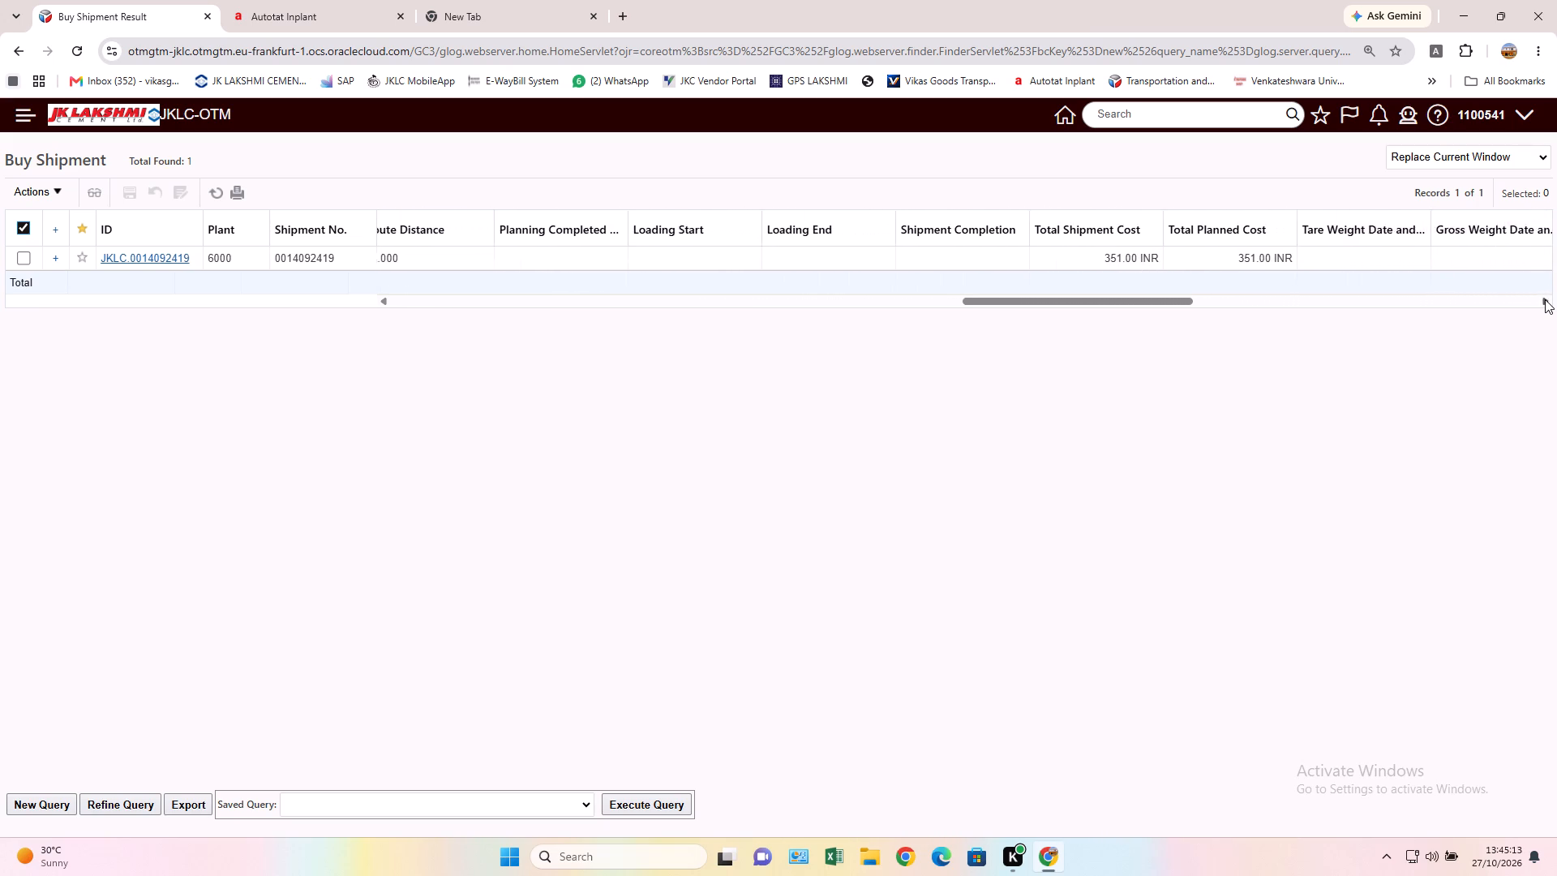
pyautogui.tripleClick(1545, 299)
pyautogui.tripleClick(1545, 299)
pyautogui.tripleClick(1545, 299)
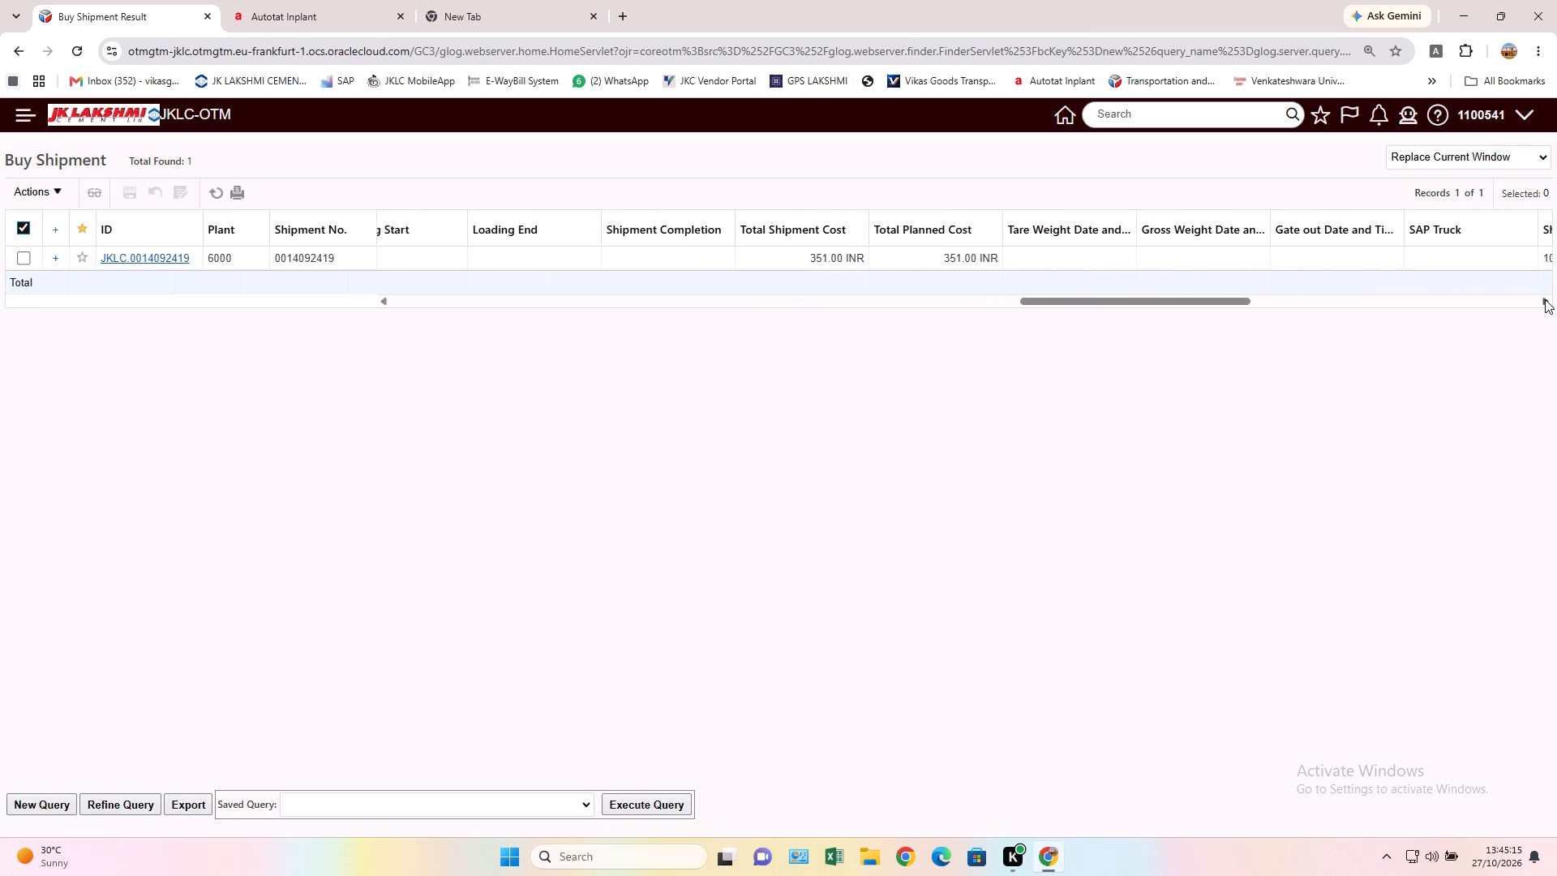
pyautogui.tripleClick(1545, 299)
pyautogui.click(1545, 299)
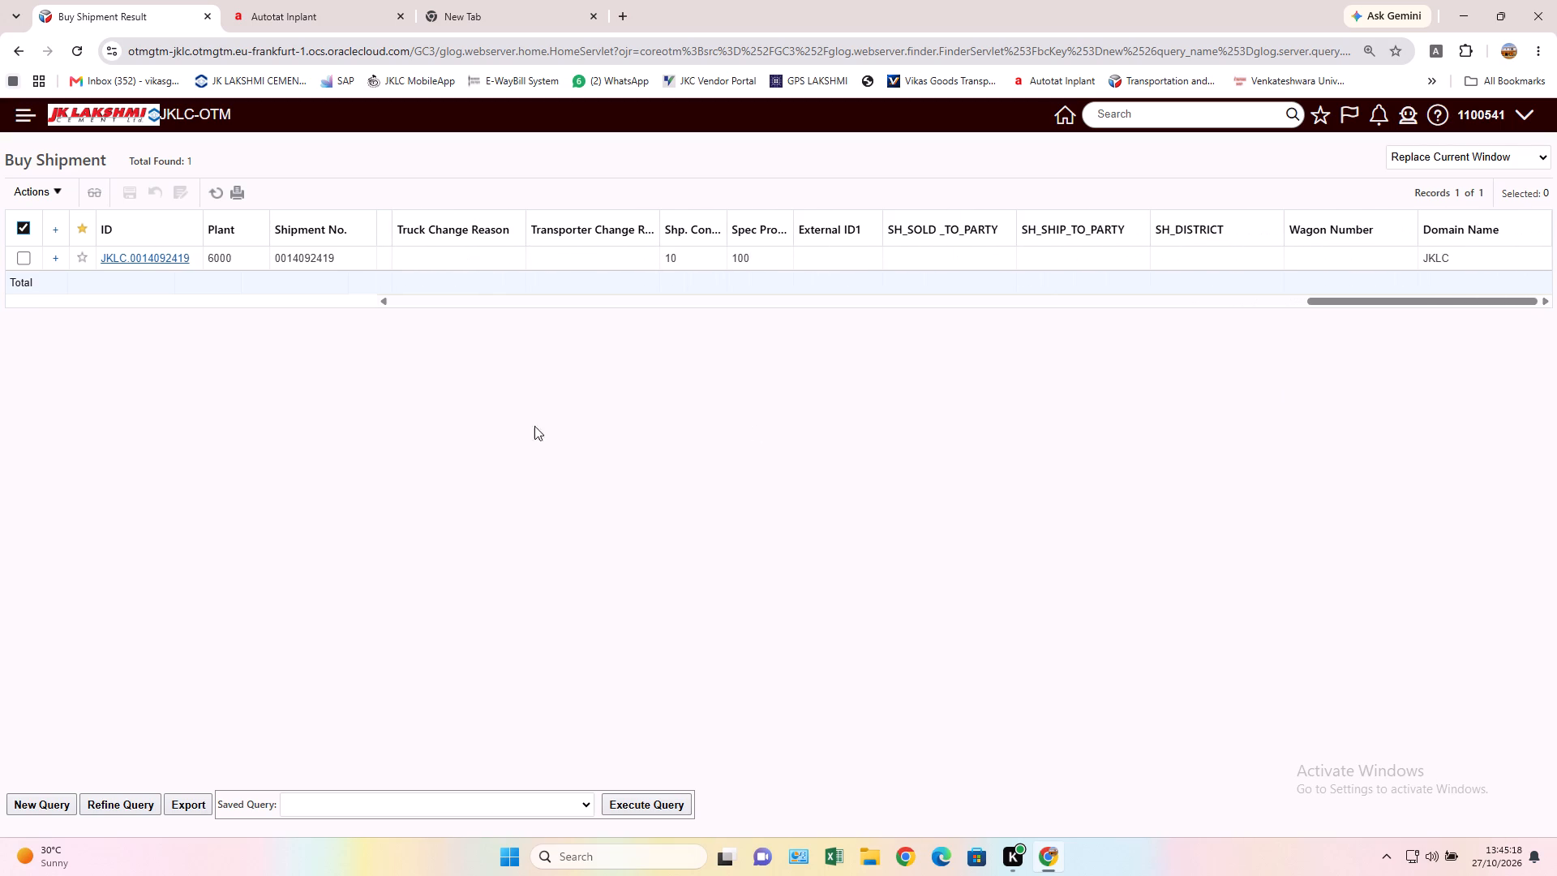
pyautogui.click(385, 301)
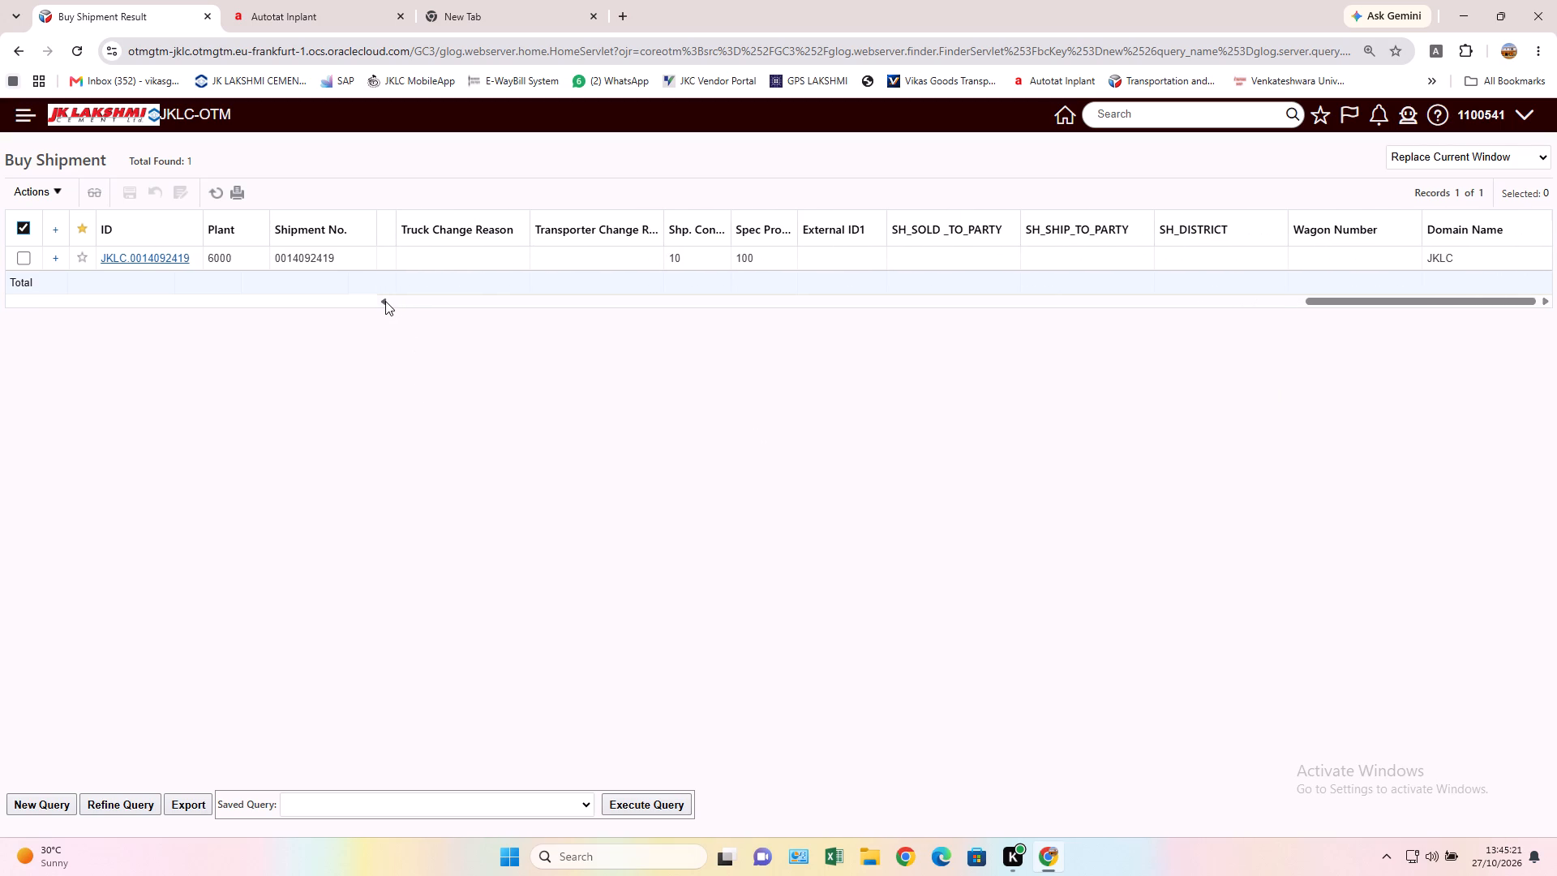
pyautogui.click(385, 301)
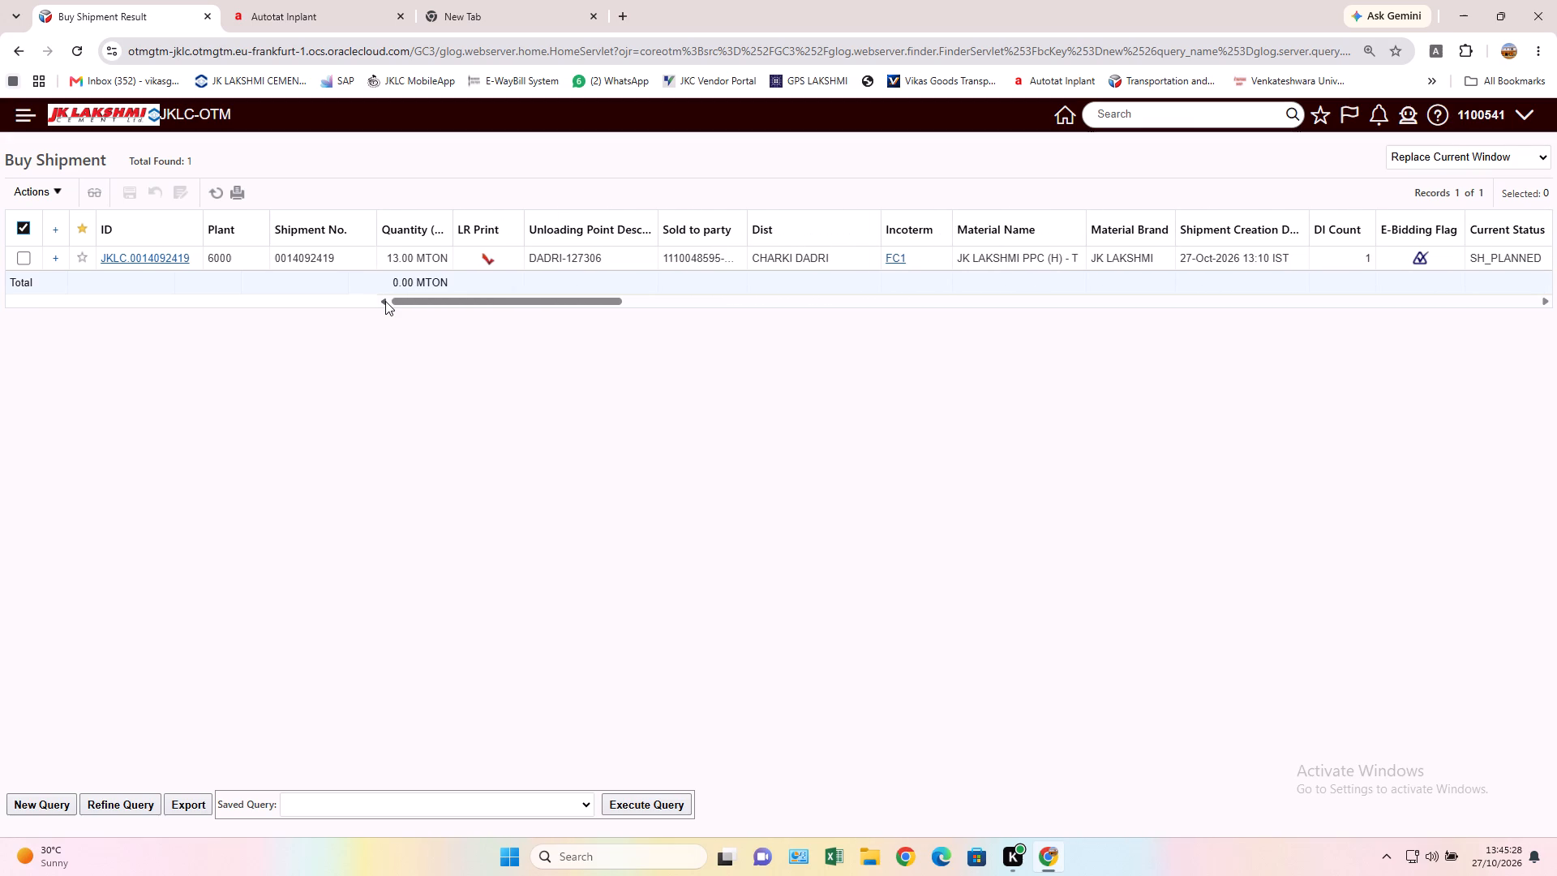
pyautogui.click(385, 301)
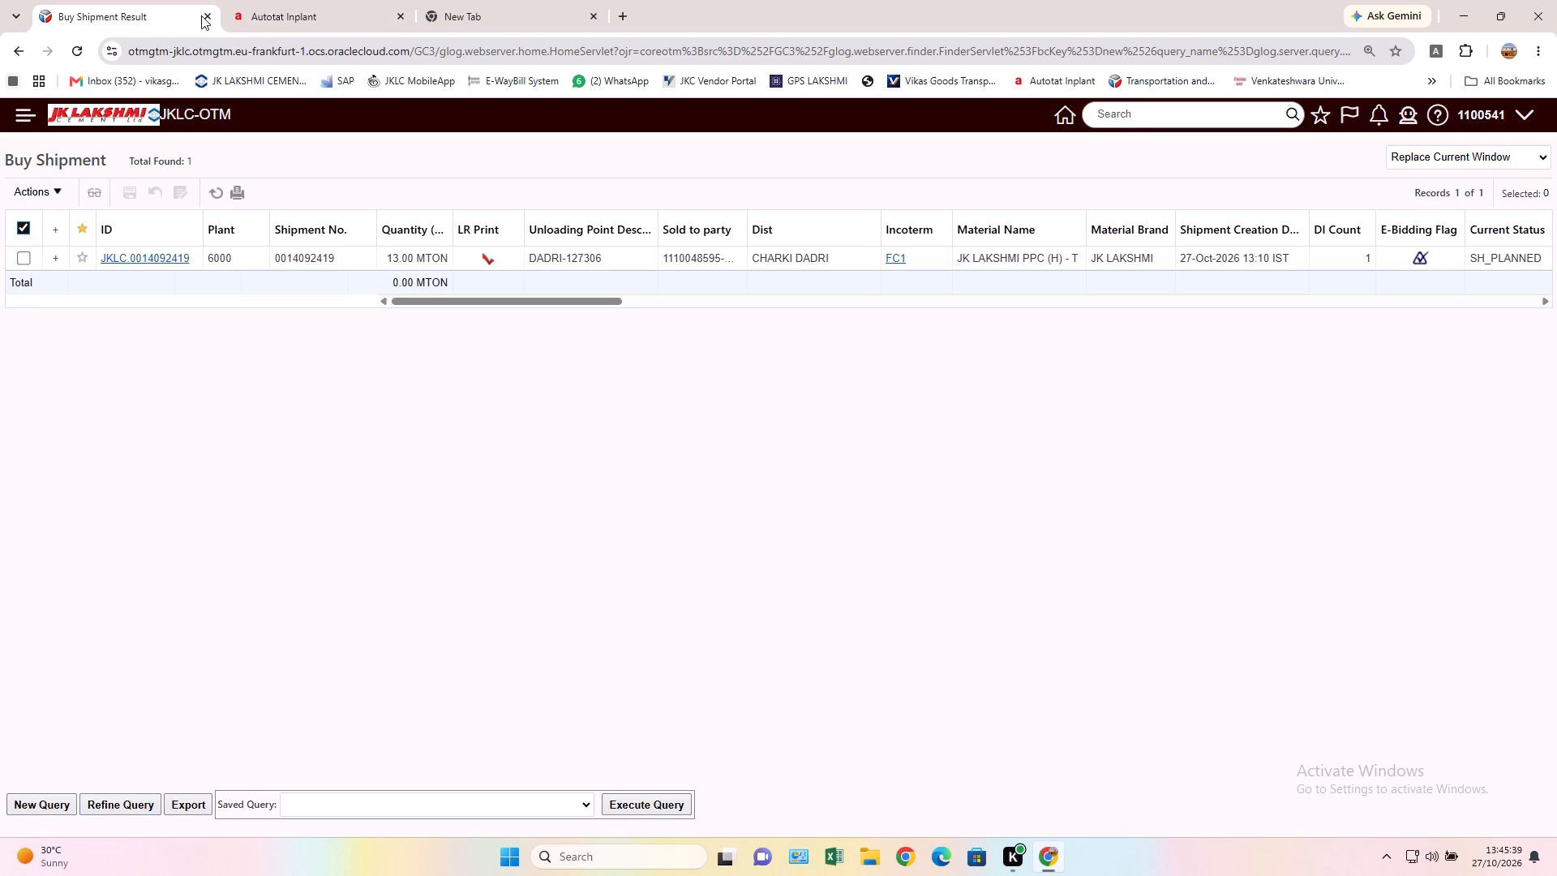
# Recheck the Jharli direct orders in Autotat Inplant and return to the Buy Shipment results in JKLC-OTM.
pyautogui.moveTo(255, 0); pyautogui.dragTo(252, 13)
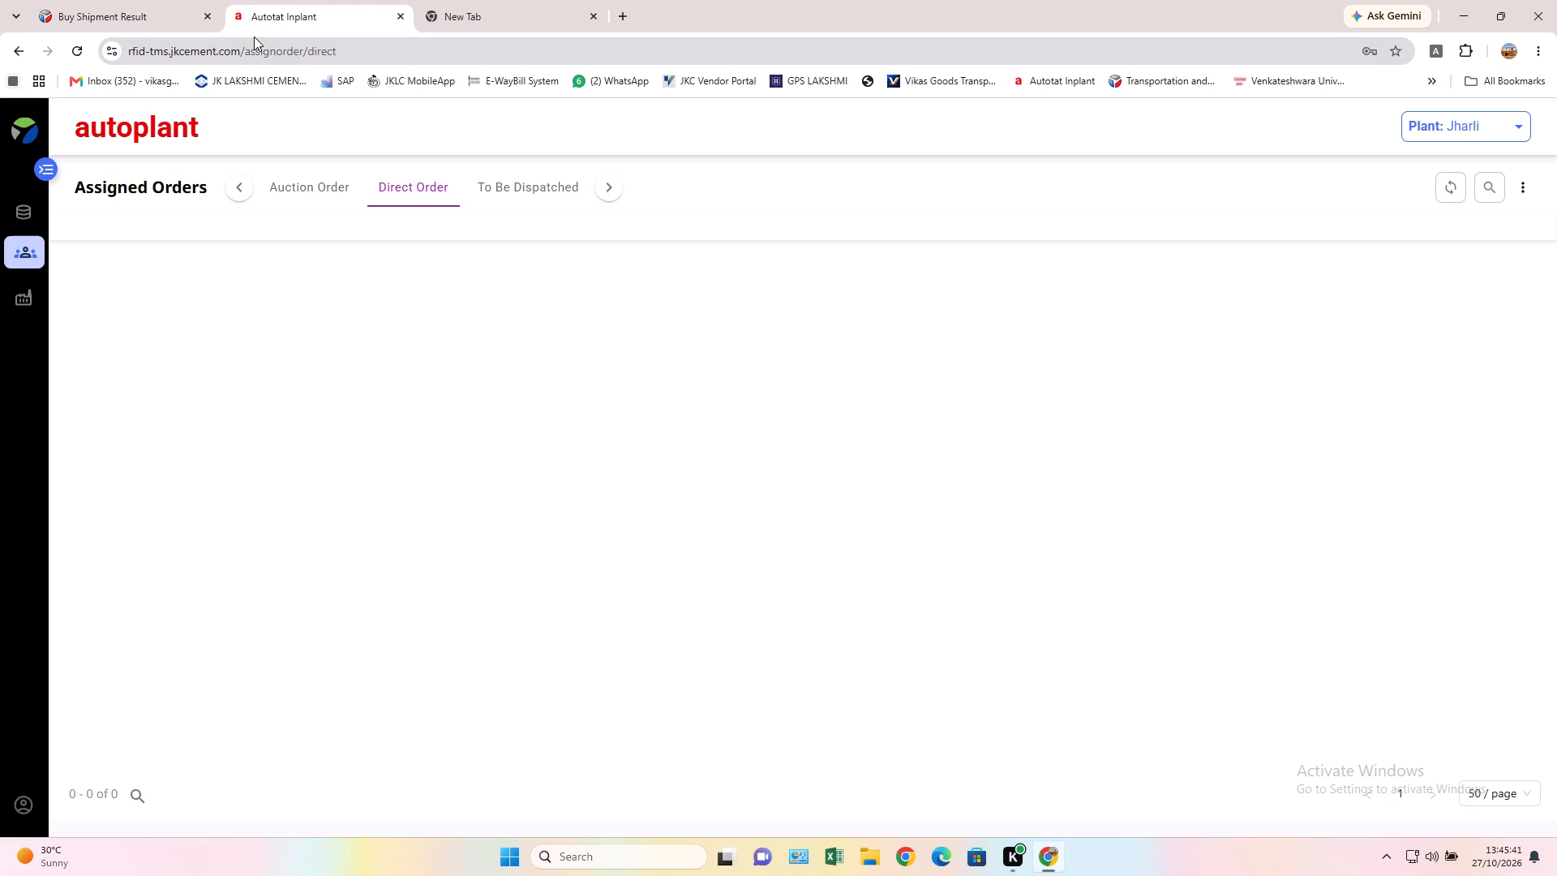
pyautogui.click(141, 0)
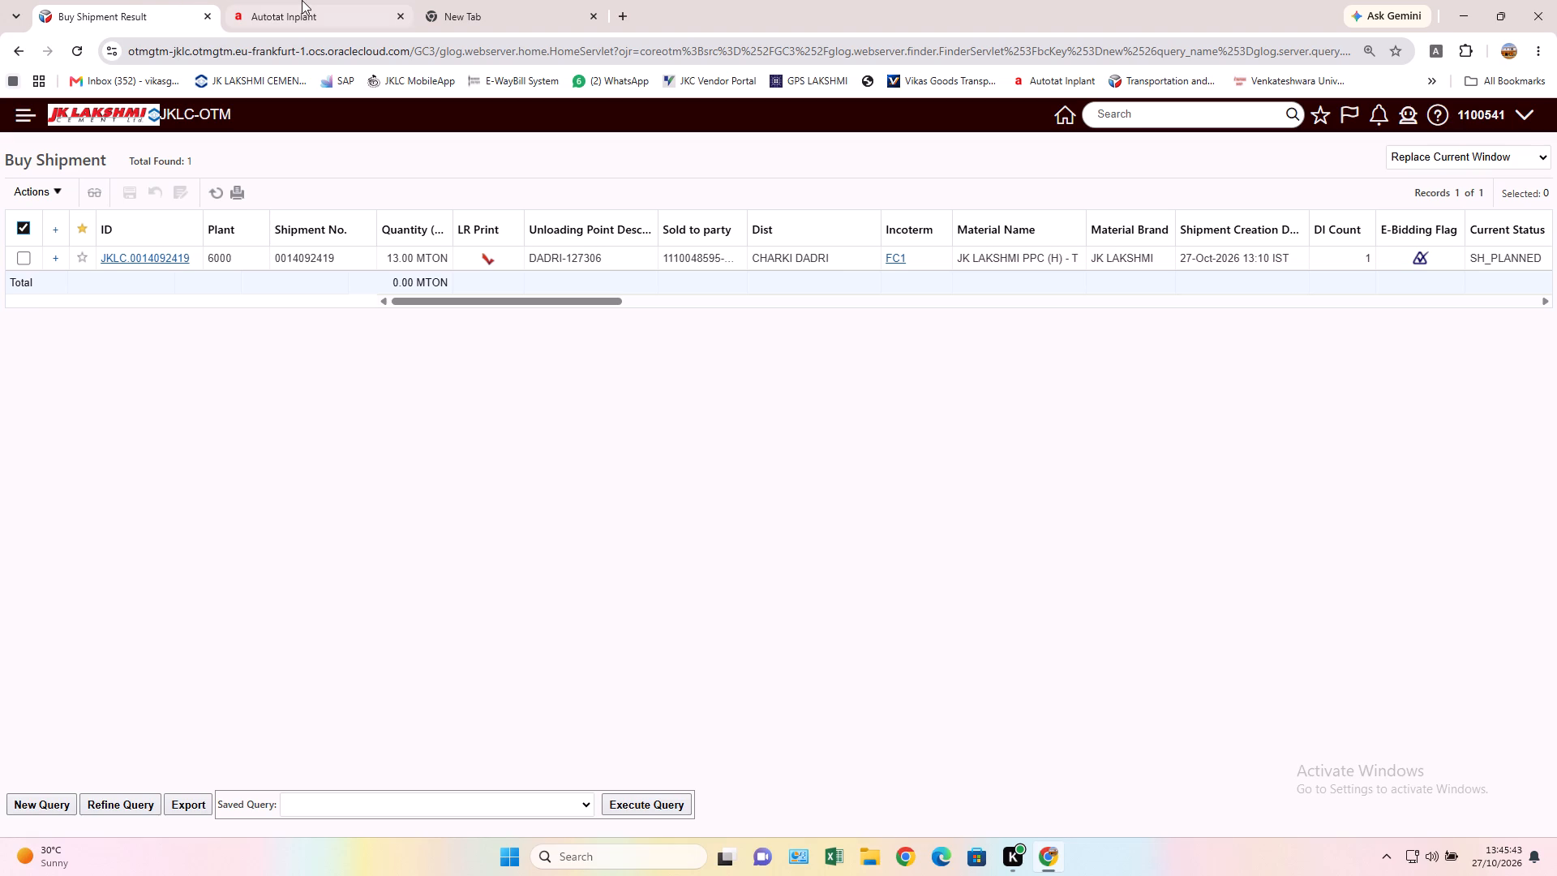
pyautogui.click(302, 0)
pyautogui.click(99, 3)
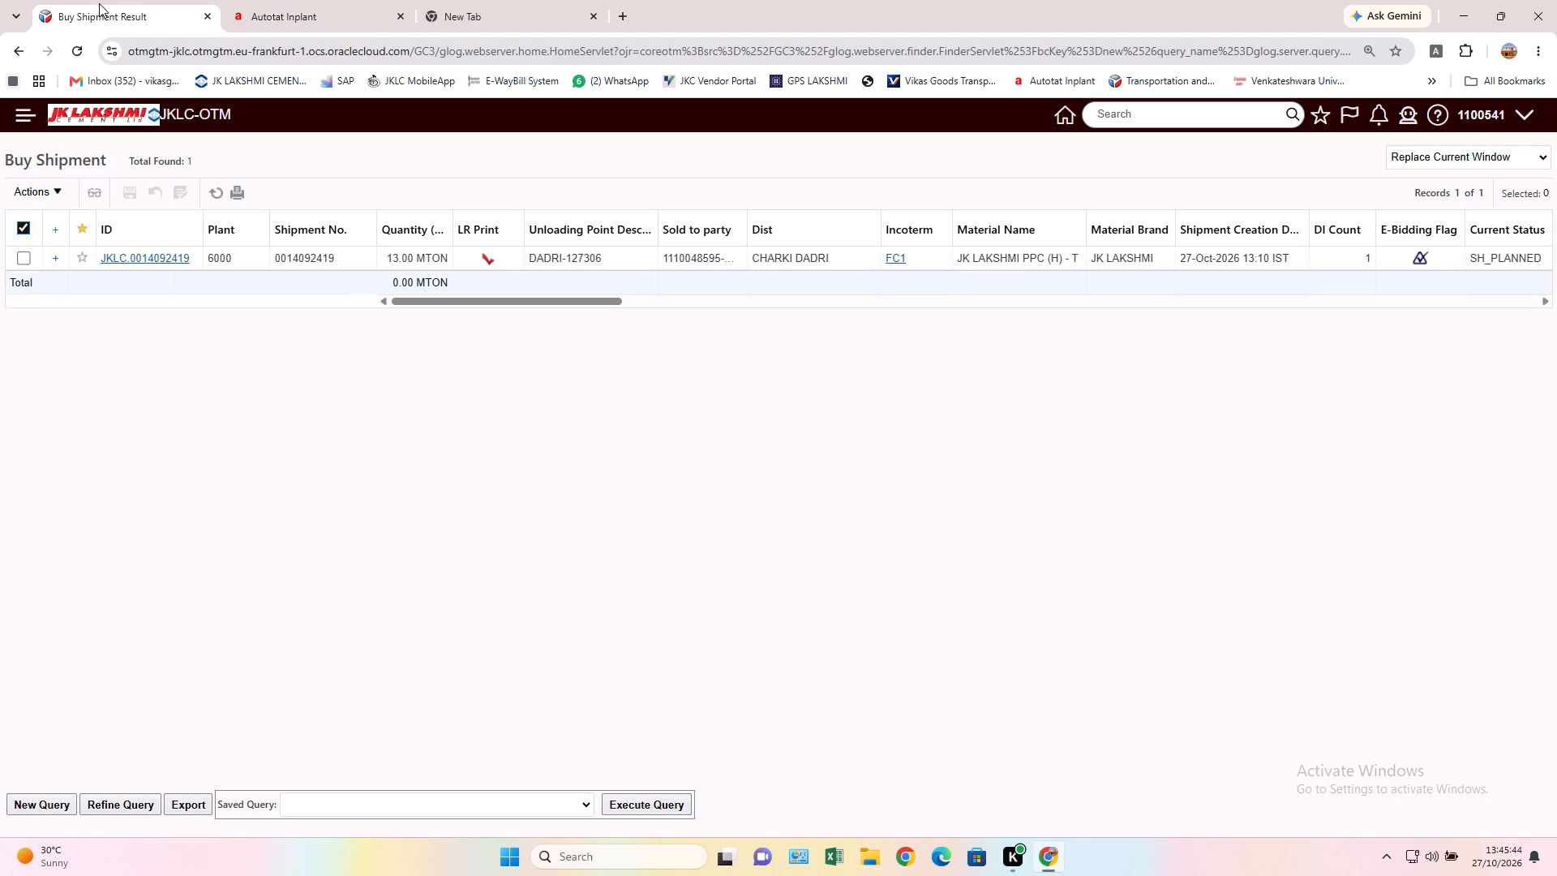
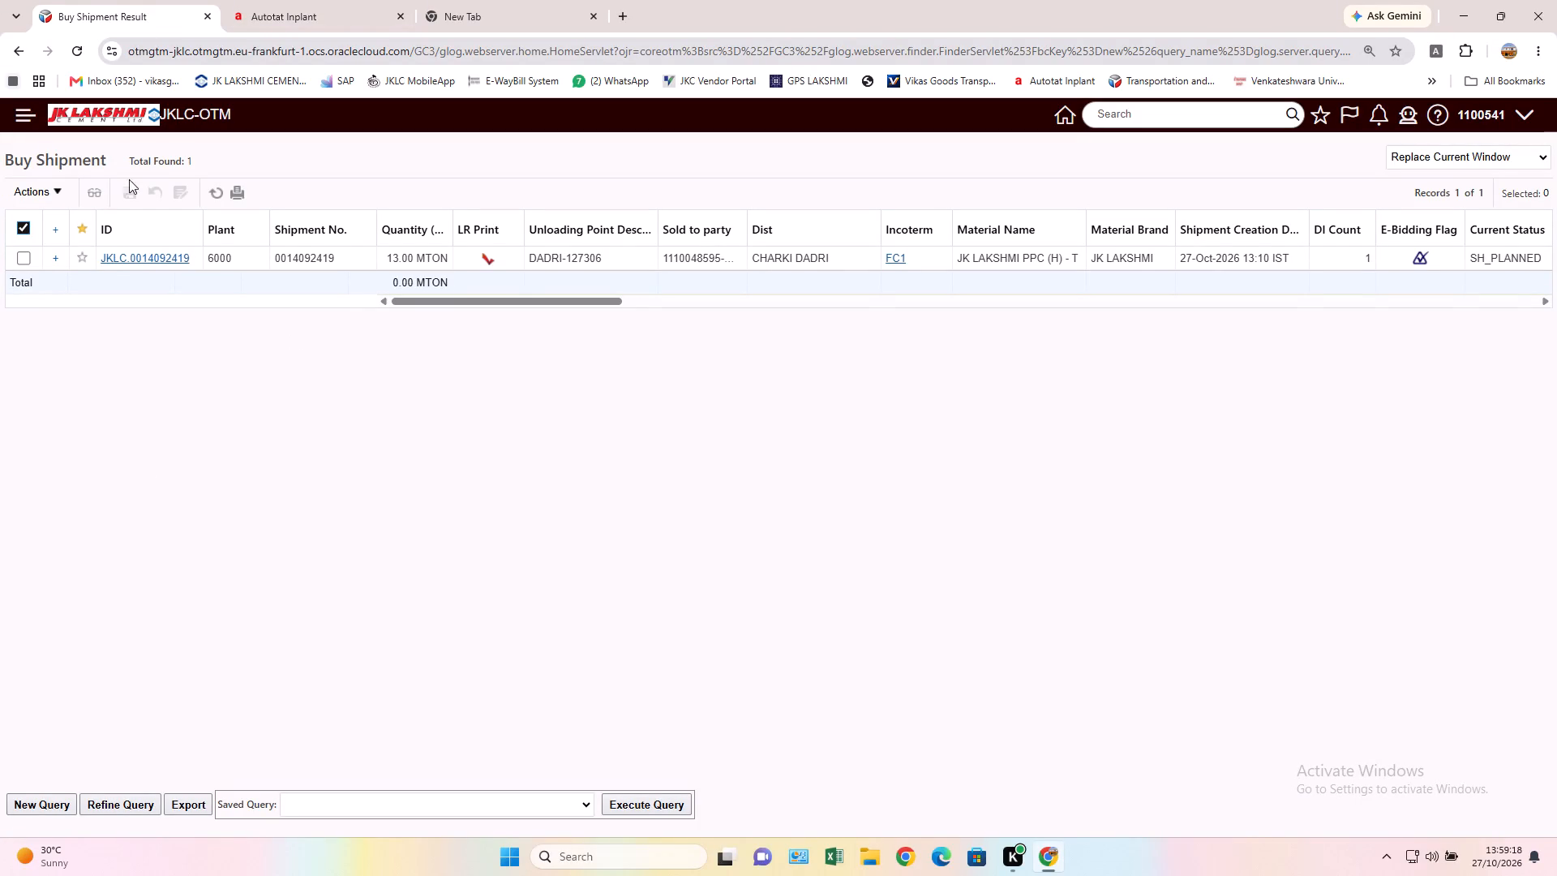
# Rerun the Buy Shipment query to refresh its results.
pyautogui.click(214, 193)
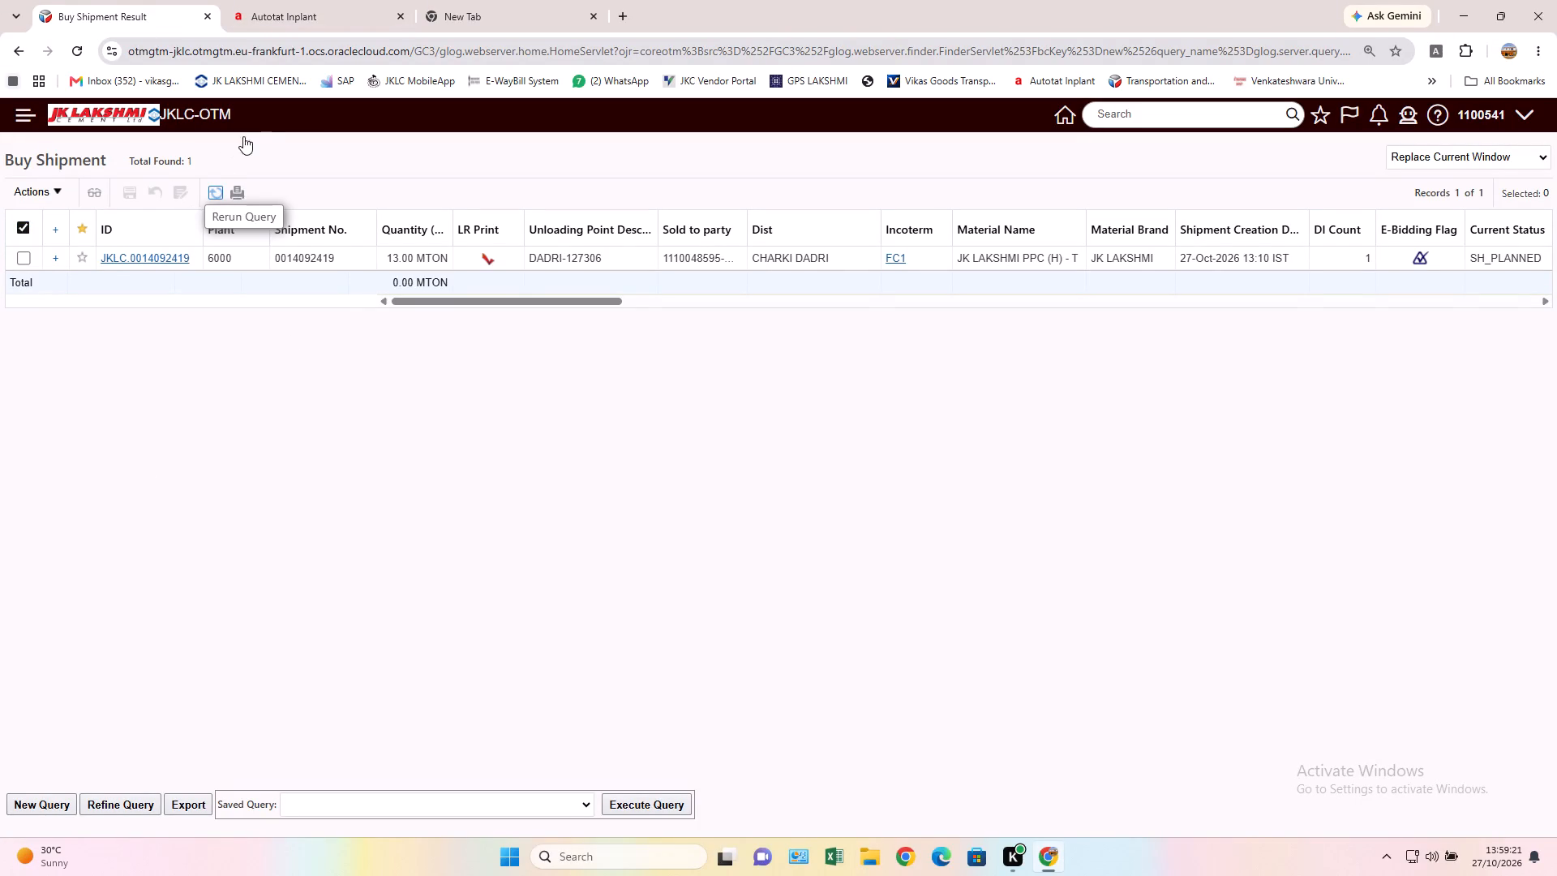
# Open the E-bidding Tender finder from the home page, search without any filter criteria, and sort the bookings by quantity.
pyautogui.click(1074, 119)
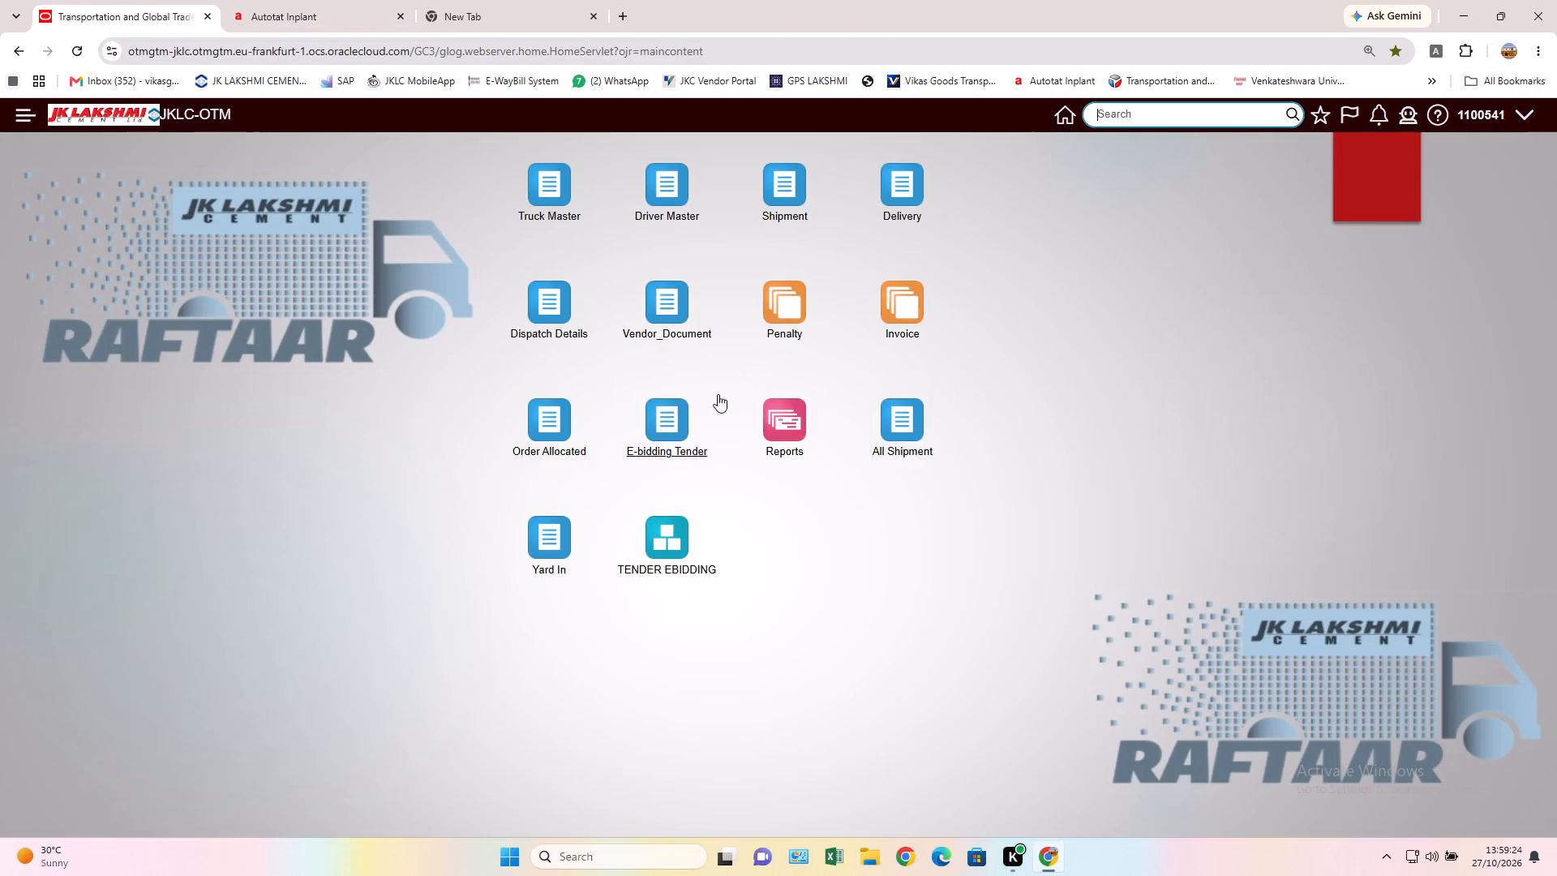
pyautogui.click(697, 425)
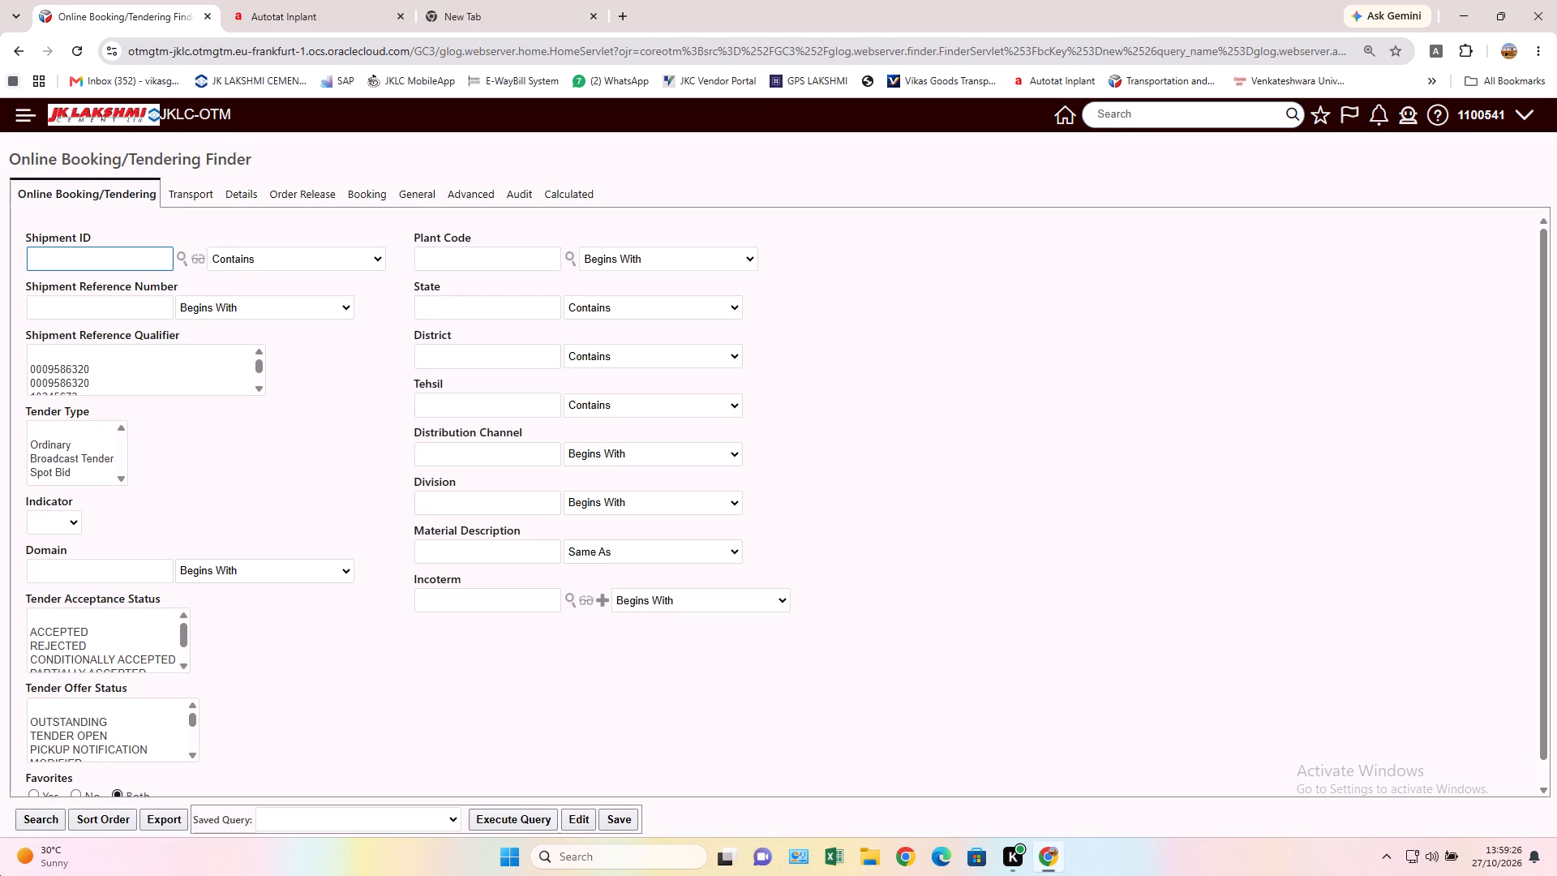
pyautogui.click(43, 809)
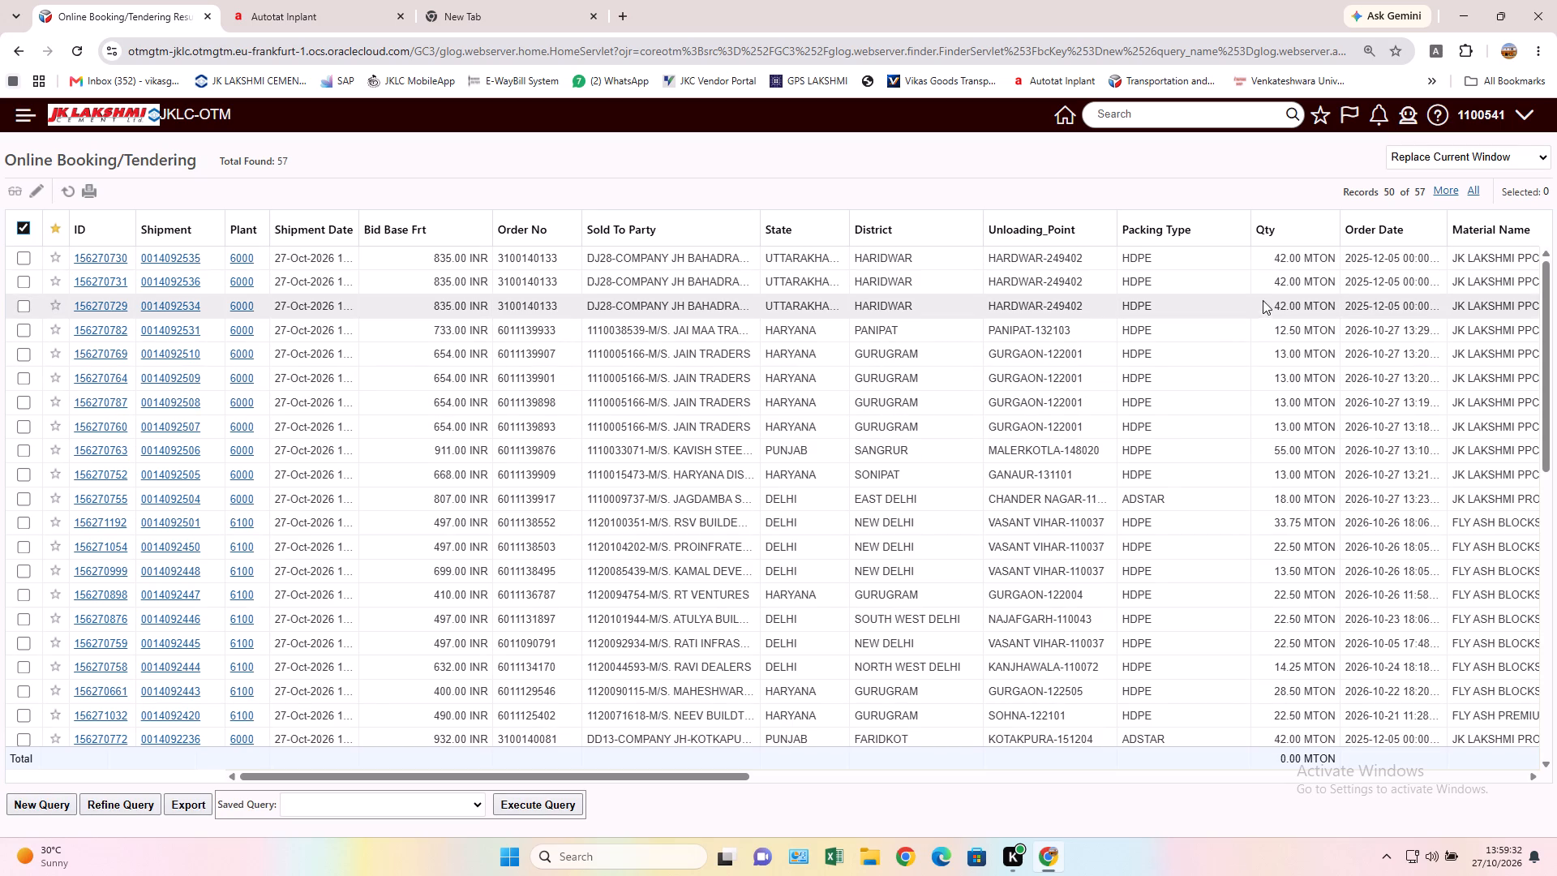
pyautogui.click(1284, 237)
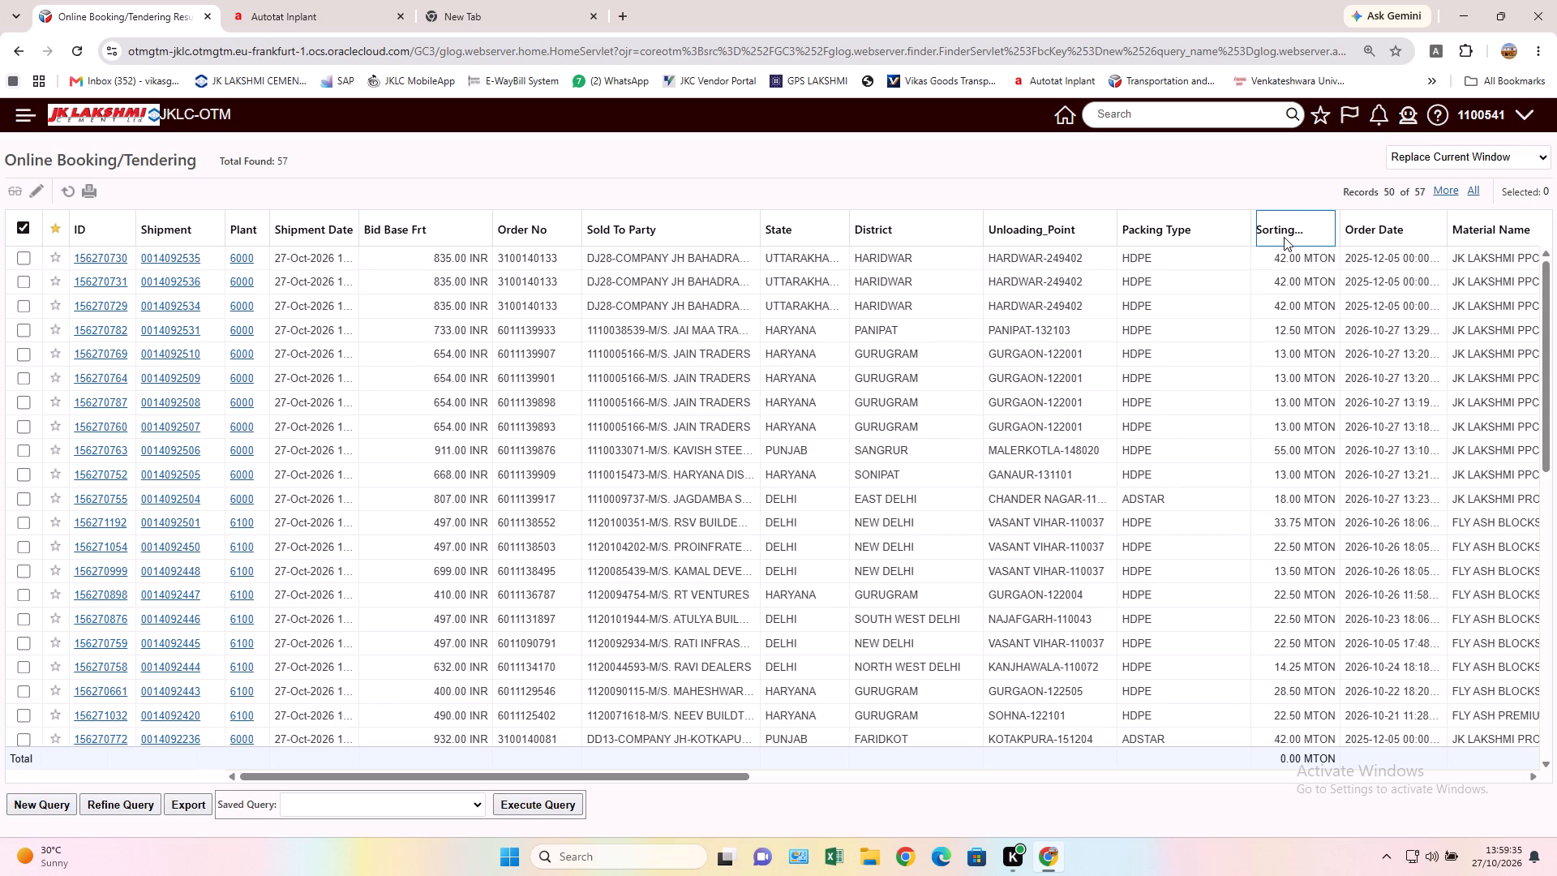